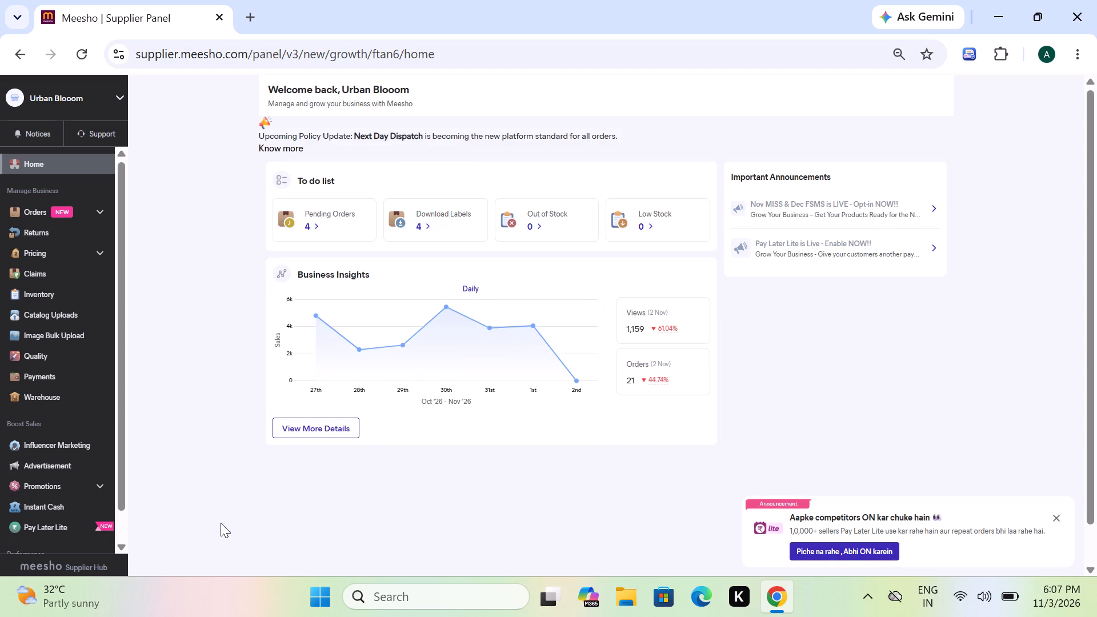
Review the pending orders and the on-hold orders, returning to the pending list.
{"action": "left_click", "coordinate": [349, 209]}
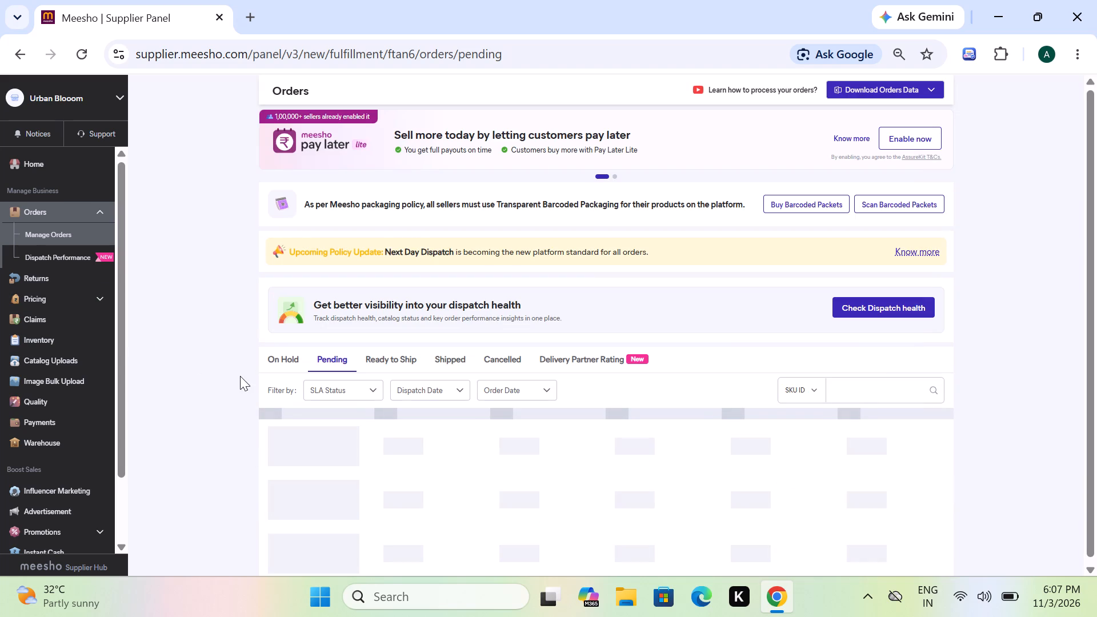
{"action": "left_click", "coordinate": [273, 367]}
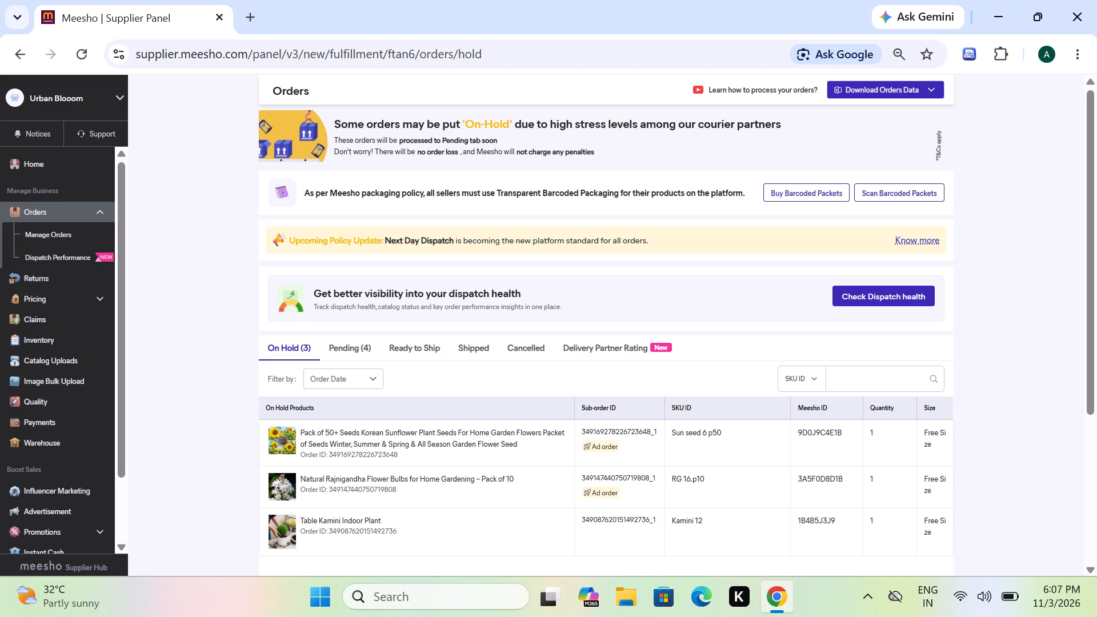
{"action": "scroll", "coordinate": [392, 514], "scroll_direction": "down", "scroll_amount": 1}
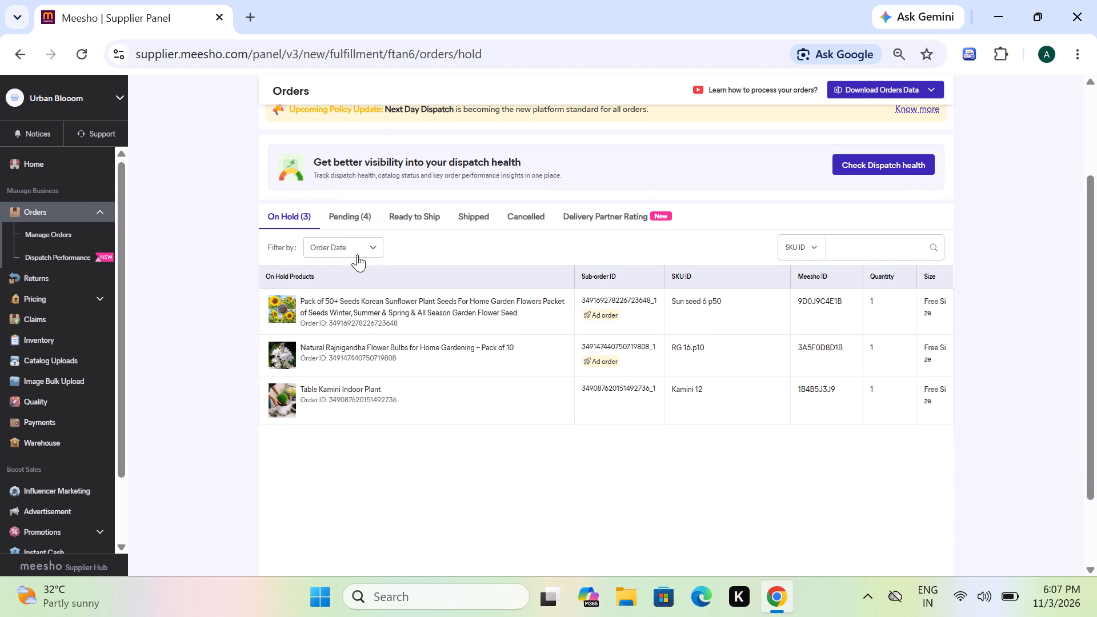
{"action": "left_click", "coordinate": [356, 216]}
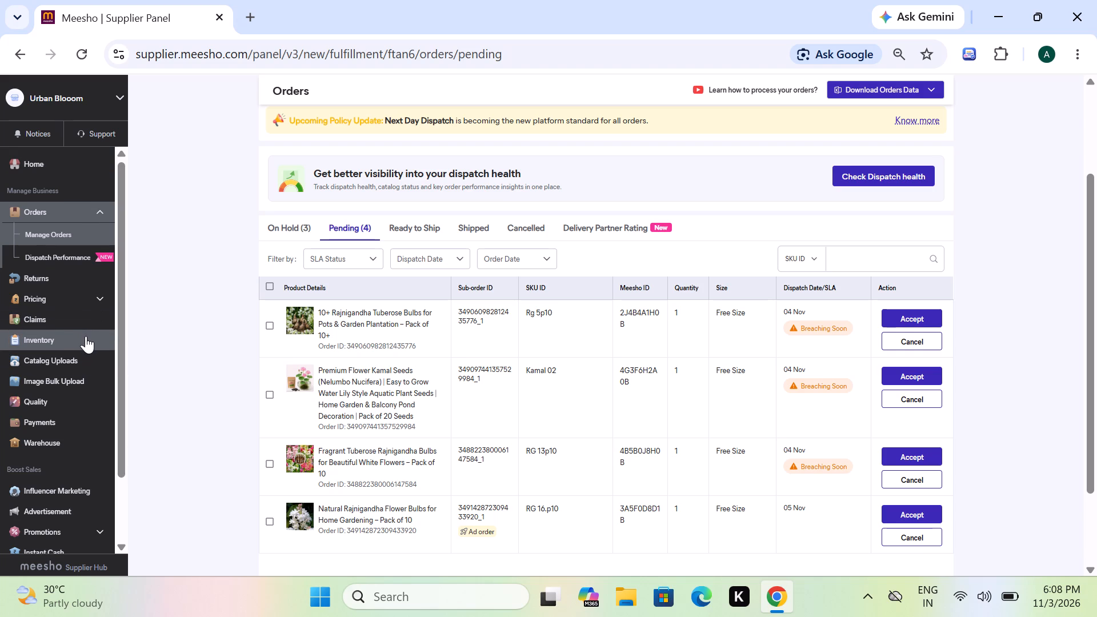
Go to the Manage Pricing page and locate the Rajanigandha flower plant bulbs different colours (pack of 20) product.
{"action": "left_click", "coordinate": [80, 298]}
{"action": "left_click", "coordinate": [80, 298]}
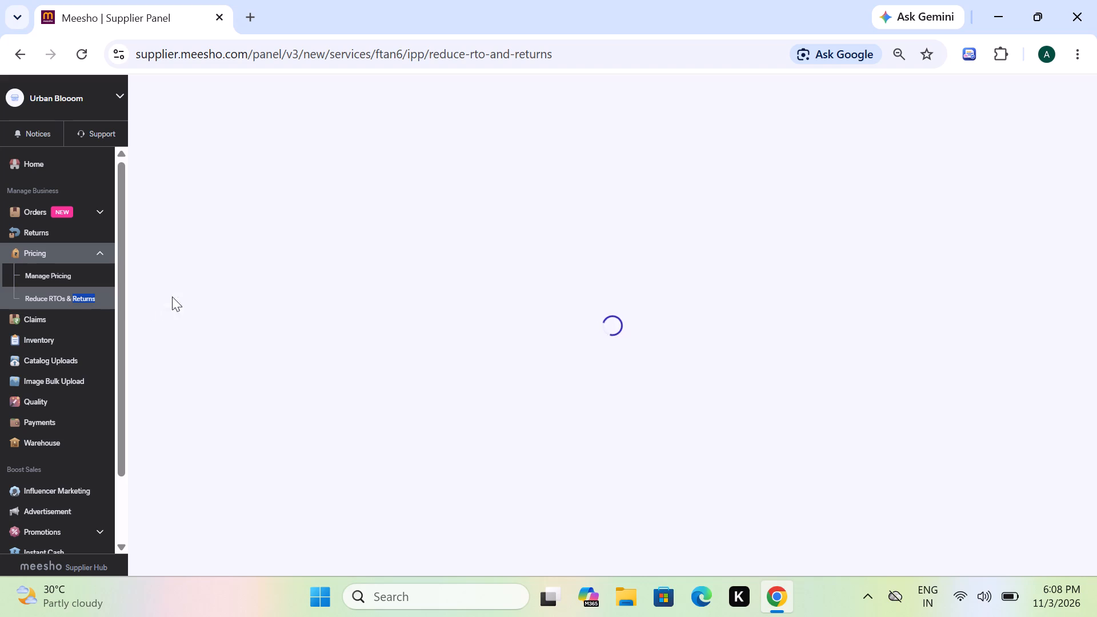
{"action": "left_click", "coordinate": [90, 276]}
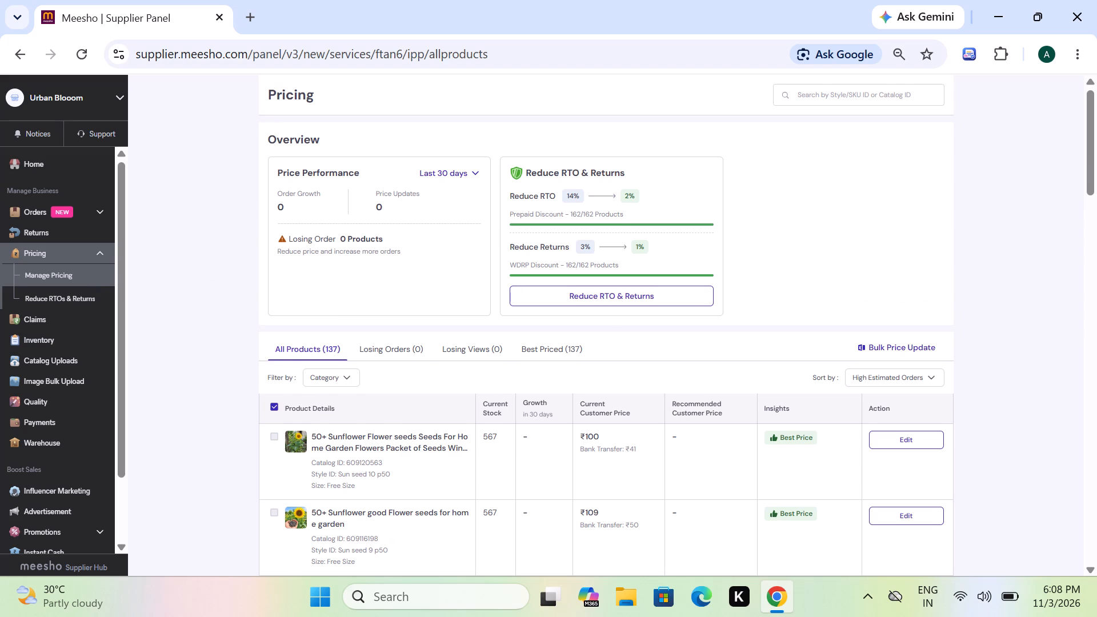
{"action": "scroll", "coordinate": [705, 410], "scroll_direction": "down", "scroll_amount": 7}
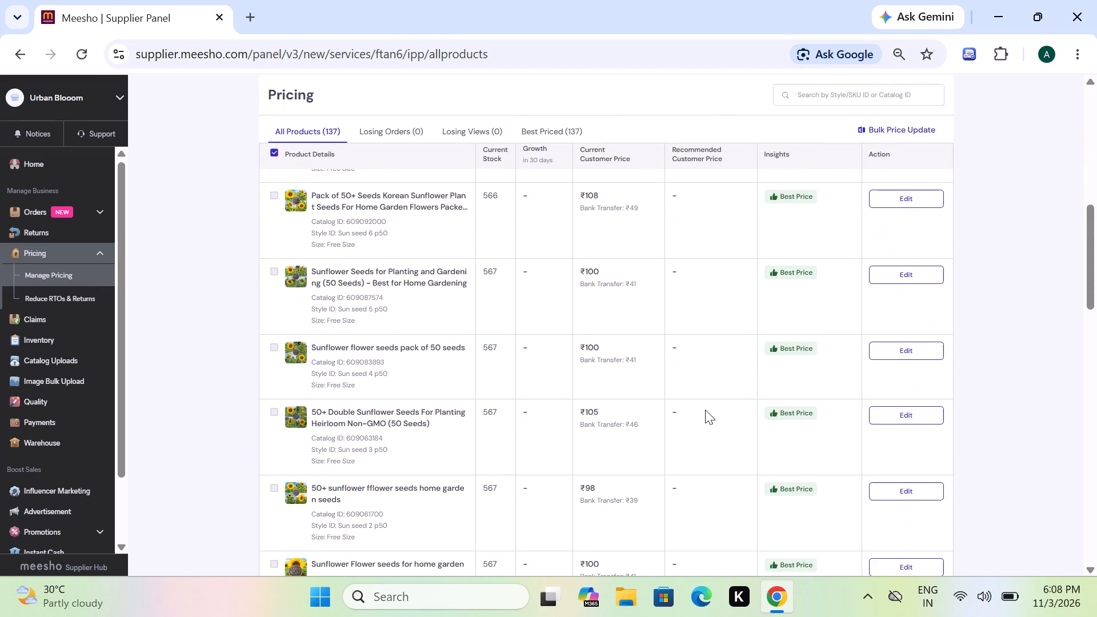
{"action": "scroll", "coordinate": [705, 410], "scroll_direction": "down", "scroll_amount": 8}
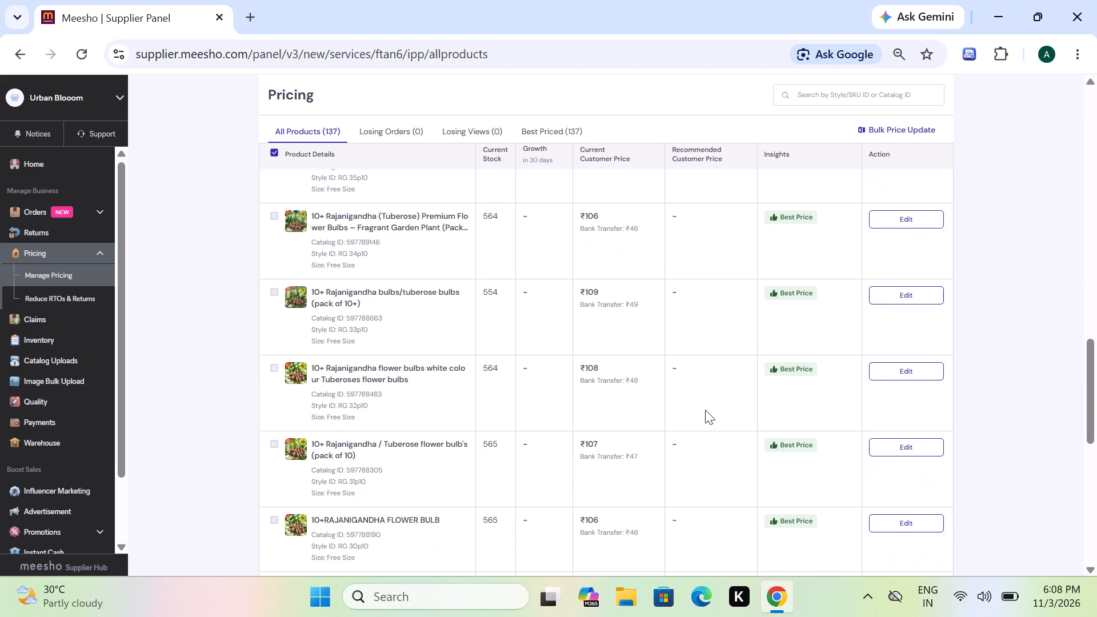
{"action": "scroll", "coordinate": [705, 410], "scroll_direction": "down", "scroll_amount": 4}
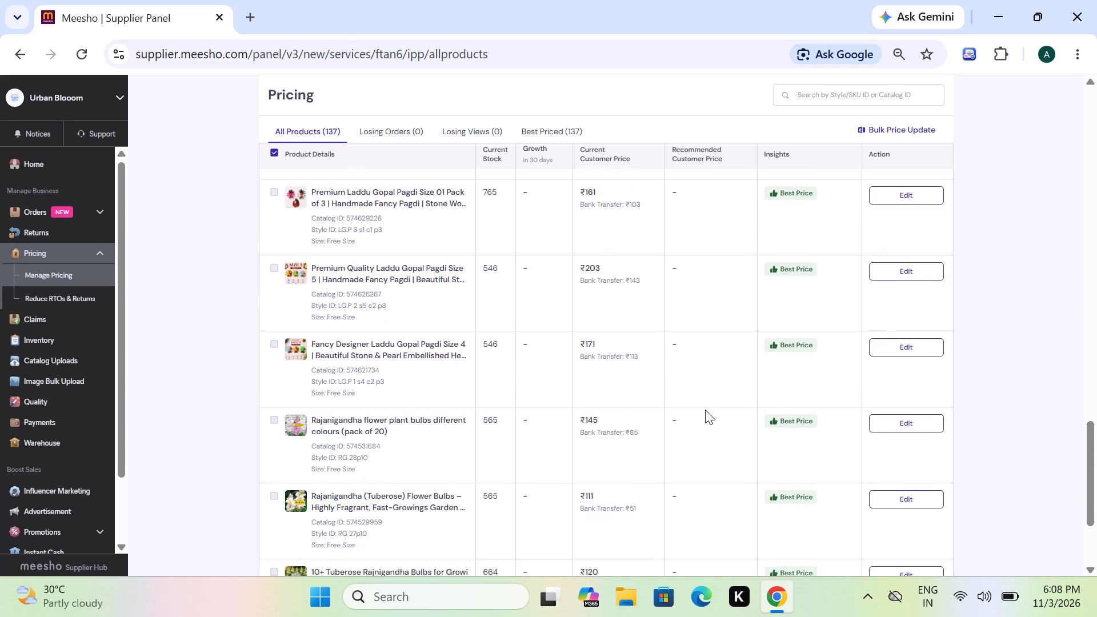
{"action": "scroll", "coordinate": [705, 410], "scroll_direction": "down", "scroll_amount": 2}
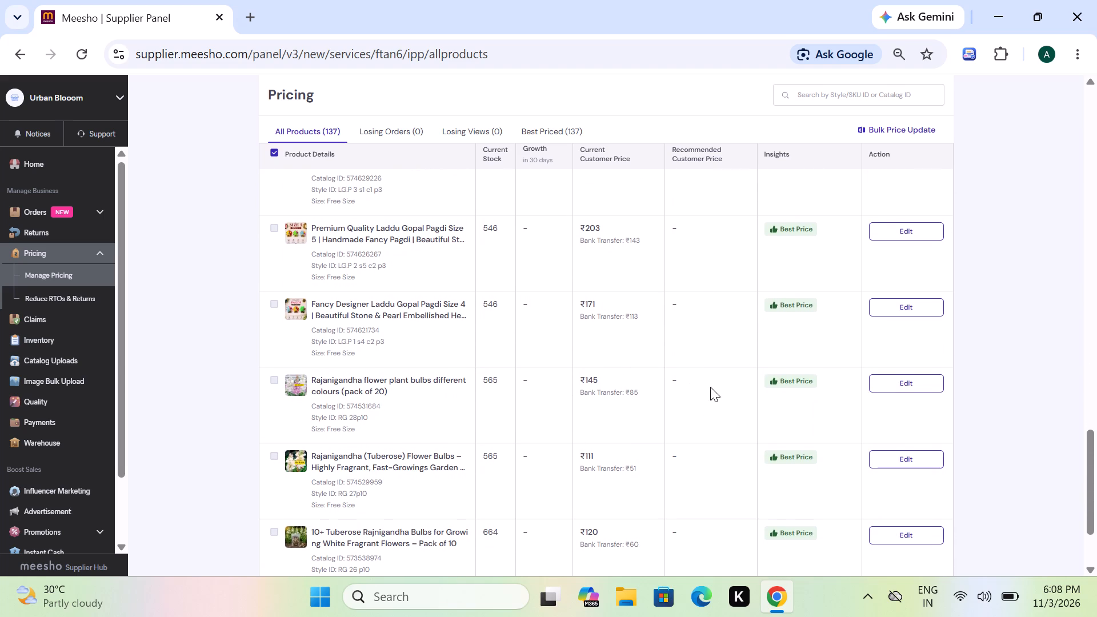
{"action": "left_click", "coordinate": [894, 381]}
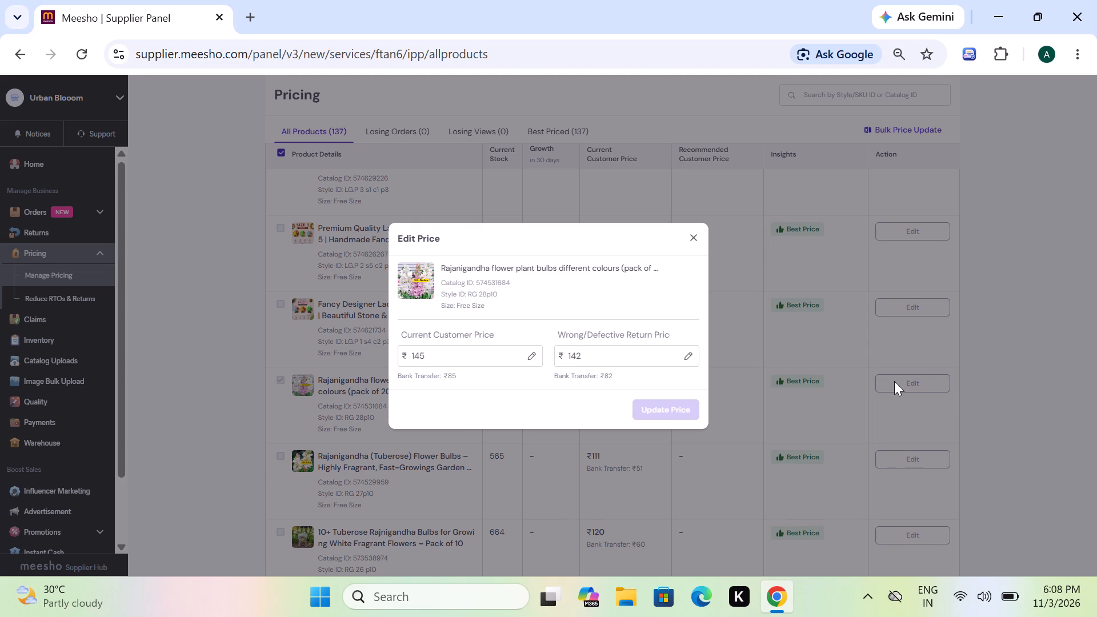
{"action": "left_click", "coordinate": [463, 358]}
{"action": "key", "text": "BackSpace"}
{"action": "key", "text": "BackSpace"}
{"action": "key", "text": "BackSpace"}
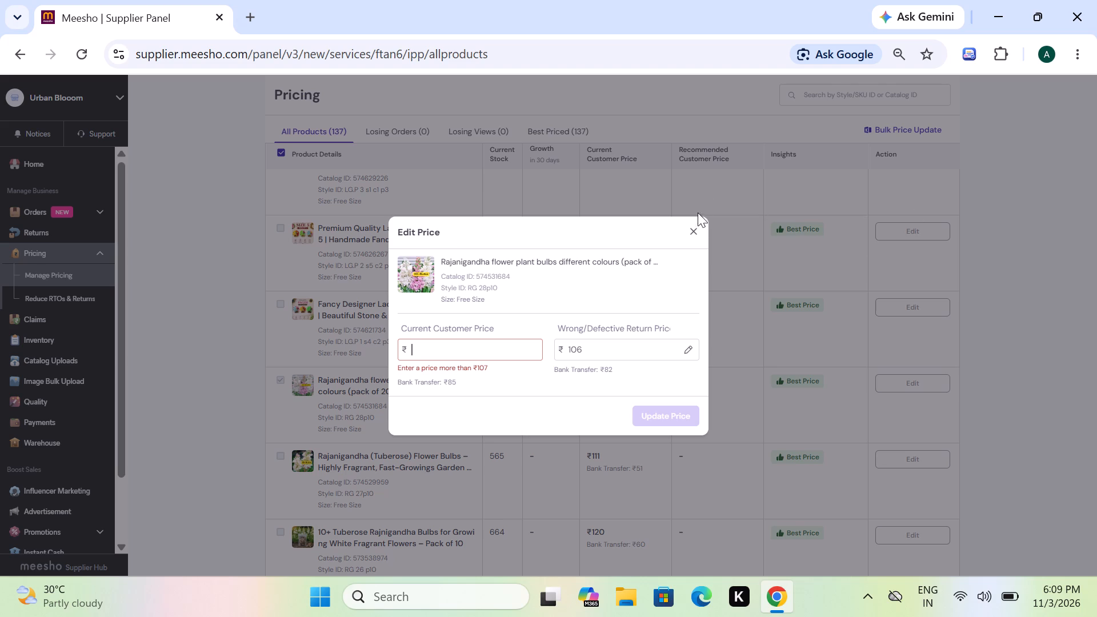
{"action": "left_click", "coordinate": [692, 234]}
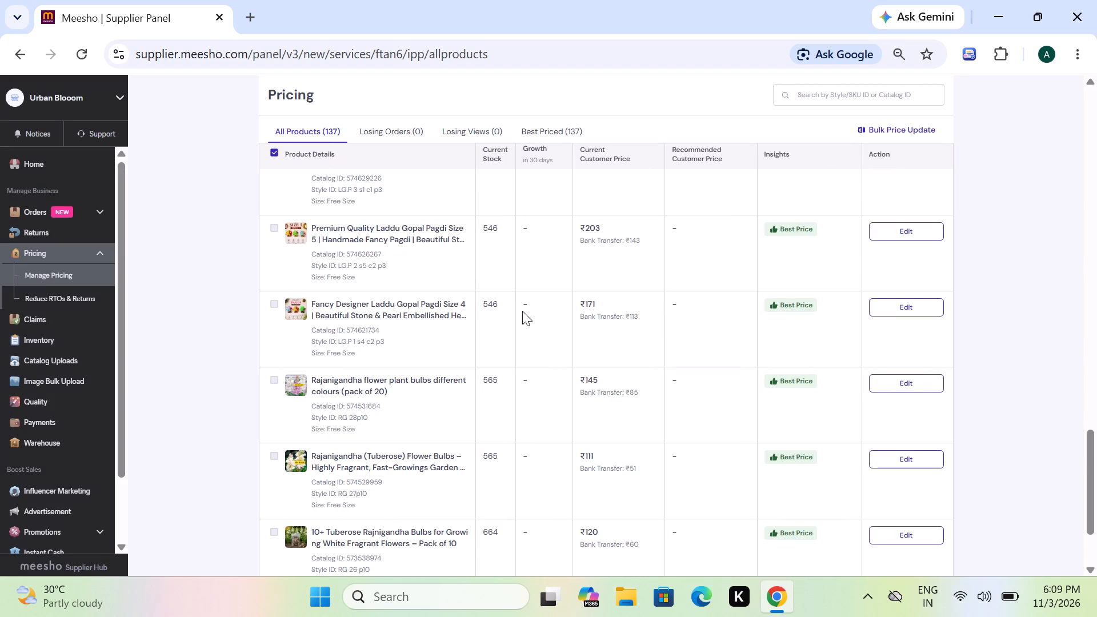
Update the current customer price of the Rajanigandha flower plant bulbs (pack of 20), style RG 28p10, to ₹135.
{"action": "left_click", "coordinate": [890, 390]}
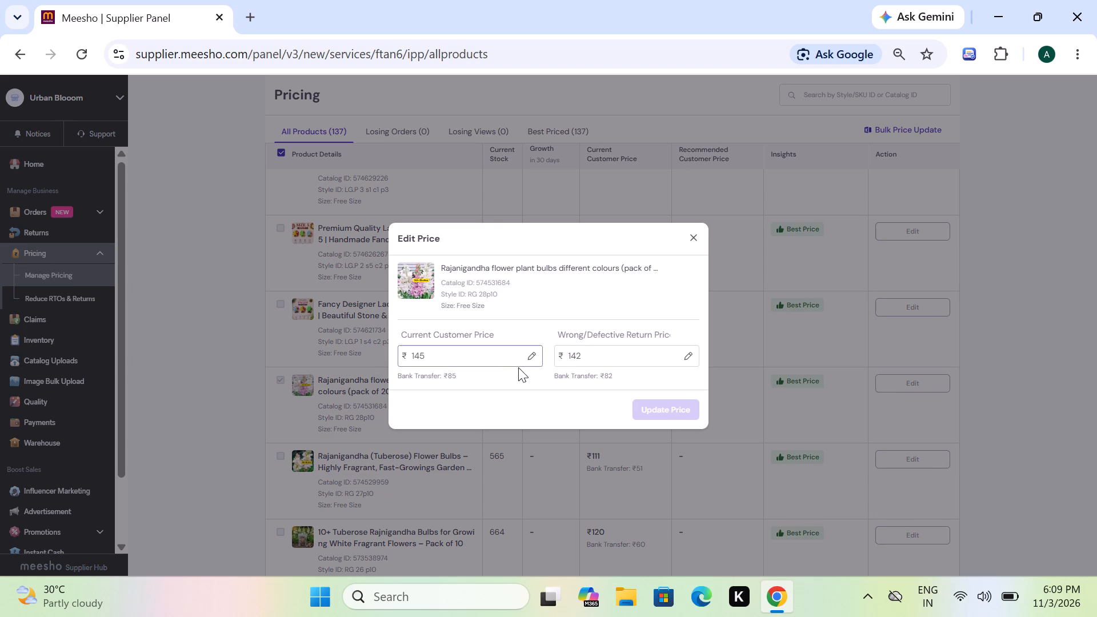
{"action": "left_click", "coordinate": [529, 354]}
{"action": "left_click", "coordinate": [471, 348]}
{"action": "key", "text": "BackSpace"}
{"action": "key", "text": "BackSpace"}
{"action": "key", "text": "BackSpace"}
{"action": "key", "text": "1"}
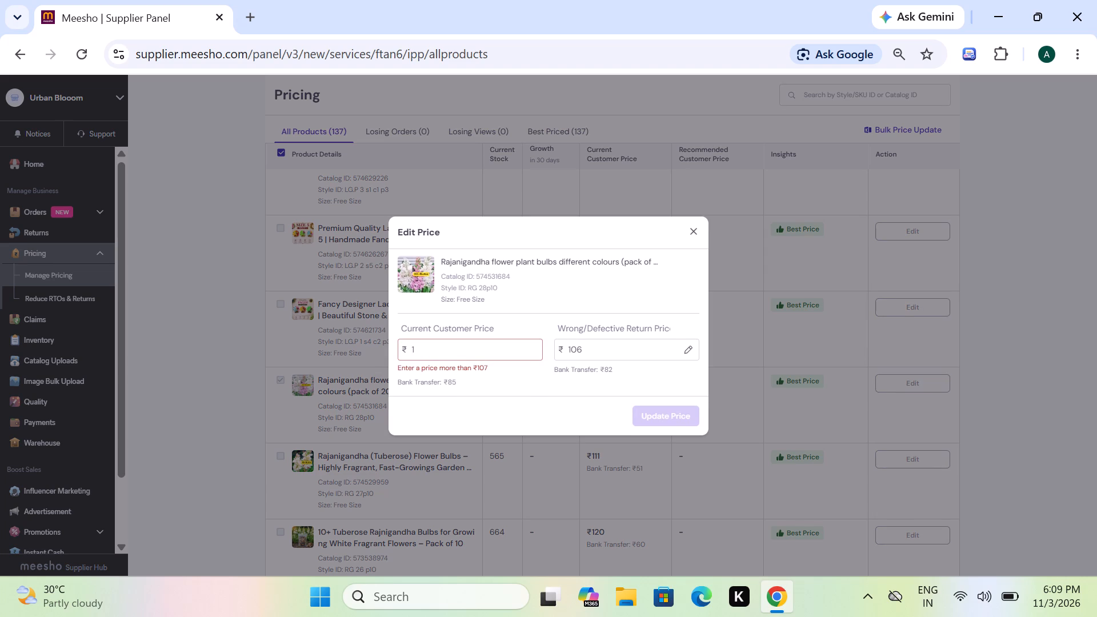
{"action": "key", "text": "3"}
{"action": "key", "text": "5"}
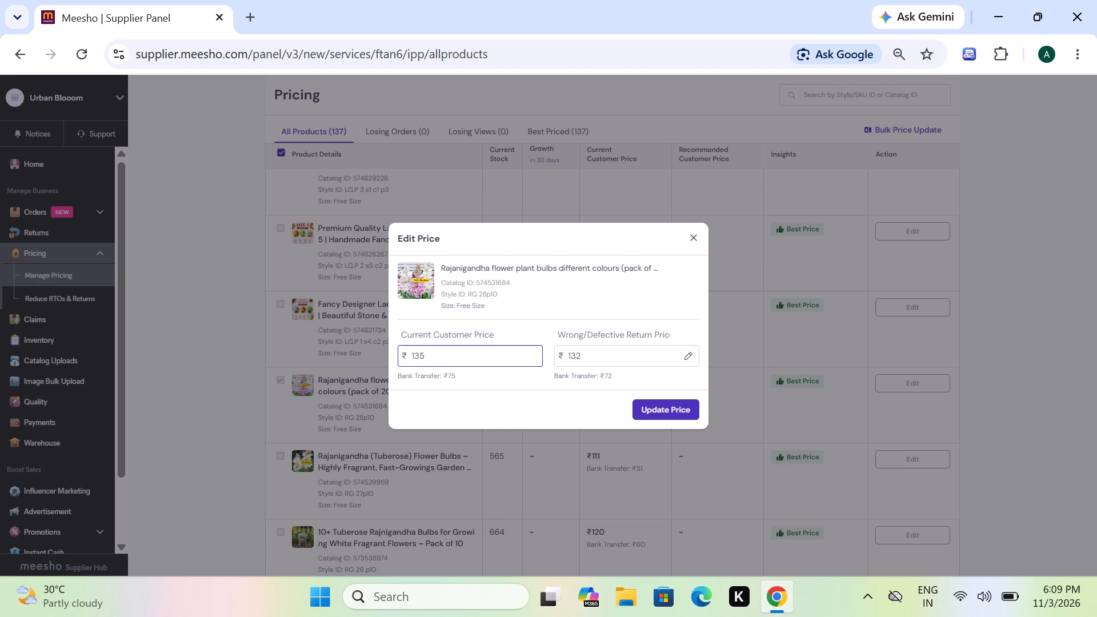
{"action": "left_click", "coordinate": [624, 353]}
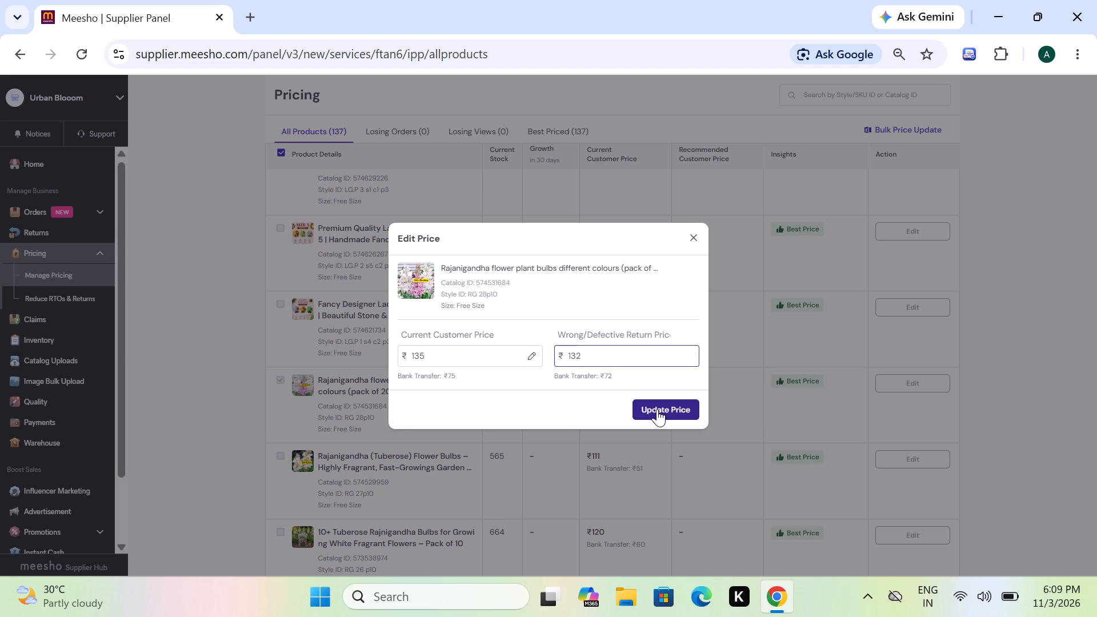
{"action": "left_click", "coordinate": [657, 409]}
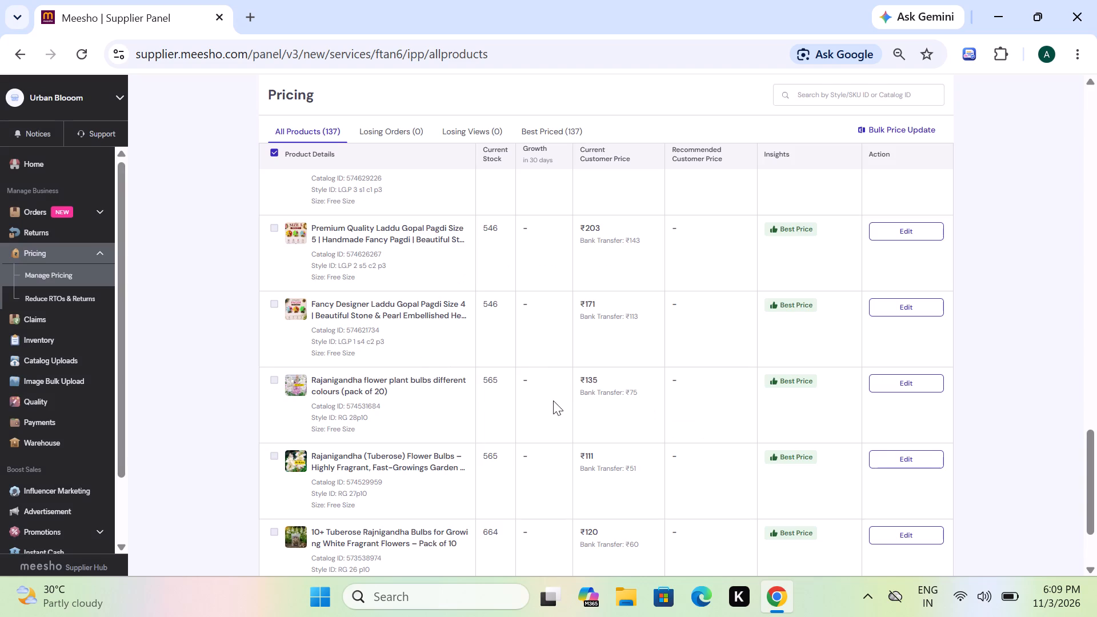
Reopen the price of the Rajanigandha flower plant bulbs (pack of 20) and enter ₹129 as the current customer price.
{"action": "left_click", "coordinate": [910, 377]}
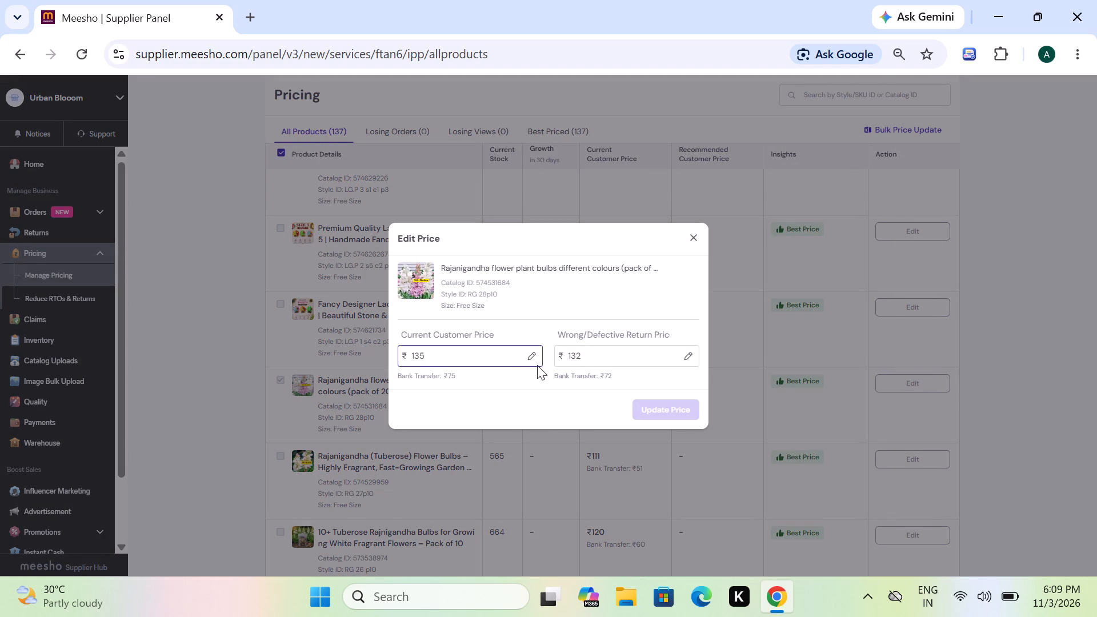
{"action": "left_click", "coordinate": [532, 358]}
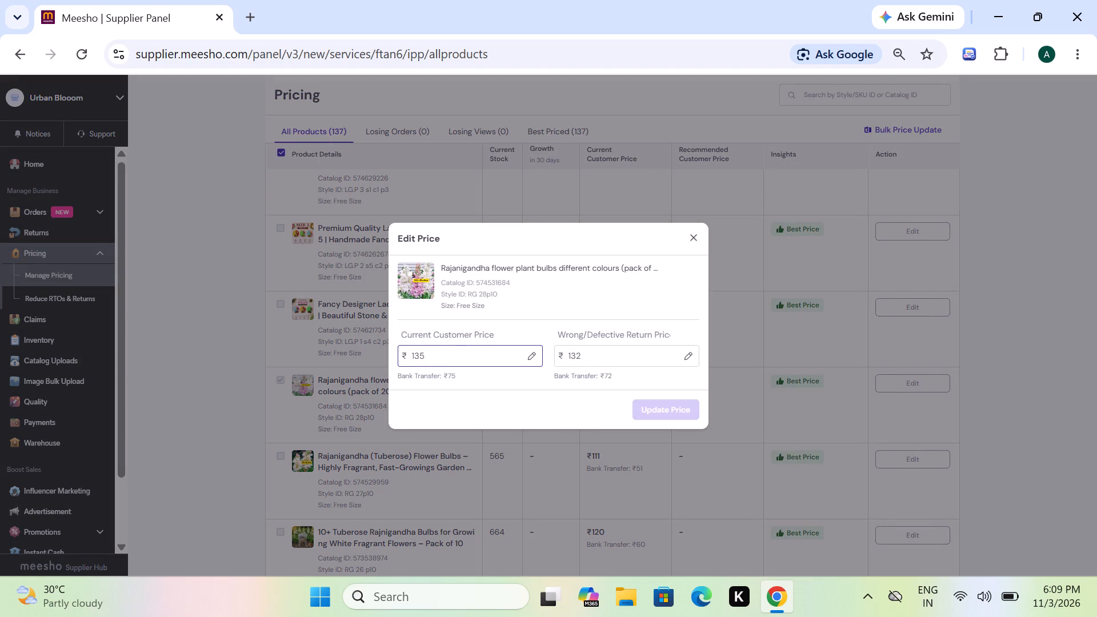
{"action": "left_click", "coordinate": [473, 354]}
{"action": "key", "text": "BackSpace"}
{"action": "key", "text": "BackSpace"}
{"action": "key", "text": "BackSpace"}
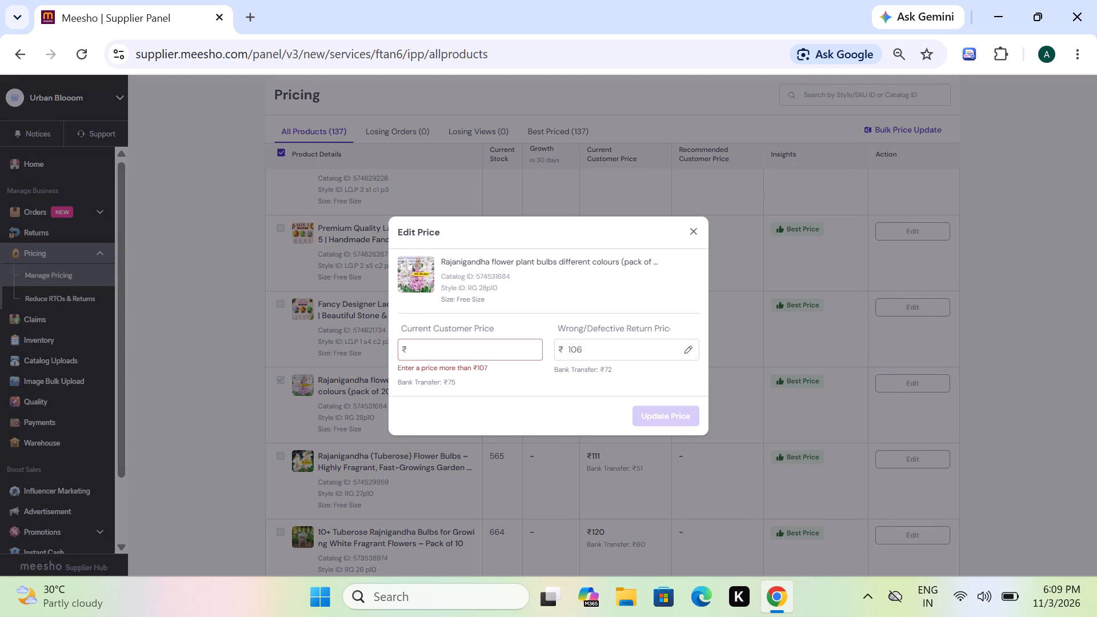
{"action": "key", "text": "1"}
{"action": "type", "text": "29"}
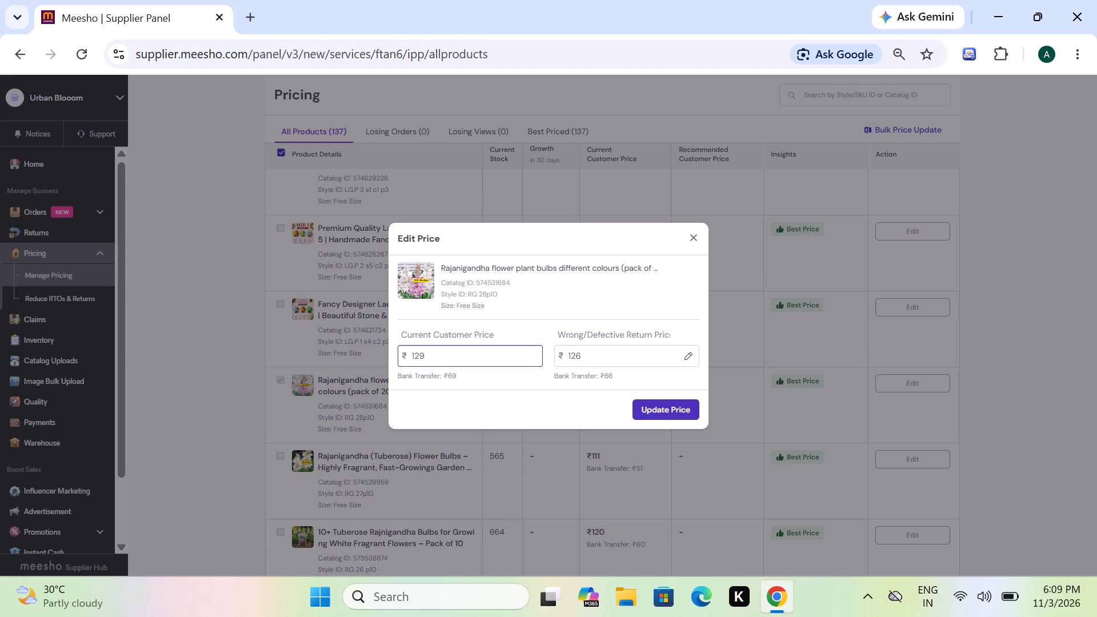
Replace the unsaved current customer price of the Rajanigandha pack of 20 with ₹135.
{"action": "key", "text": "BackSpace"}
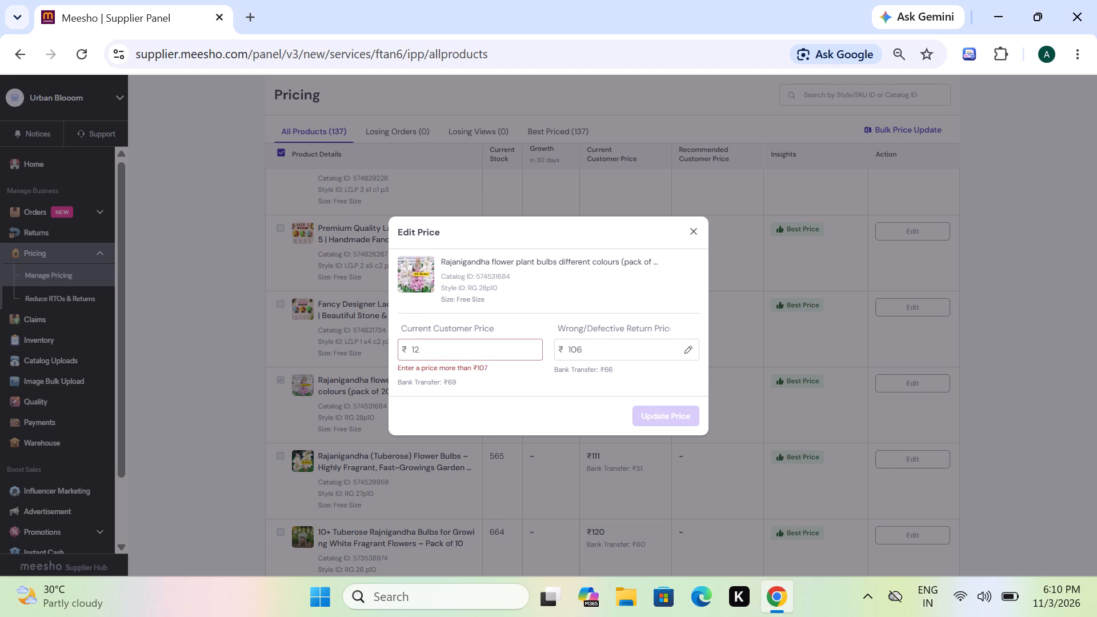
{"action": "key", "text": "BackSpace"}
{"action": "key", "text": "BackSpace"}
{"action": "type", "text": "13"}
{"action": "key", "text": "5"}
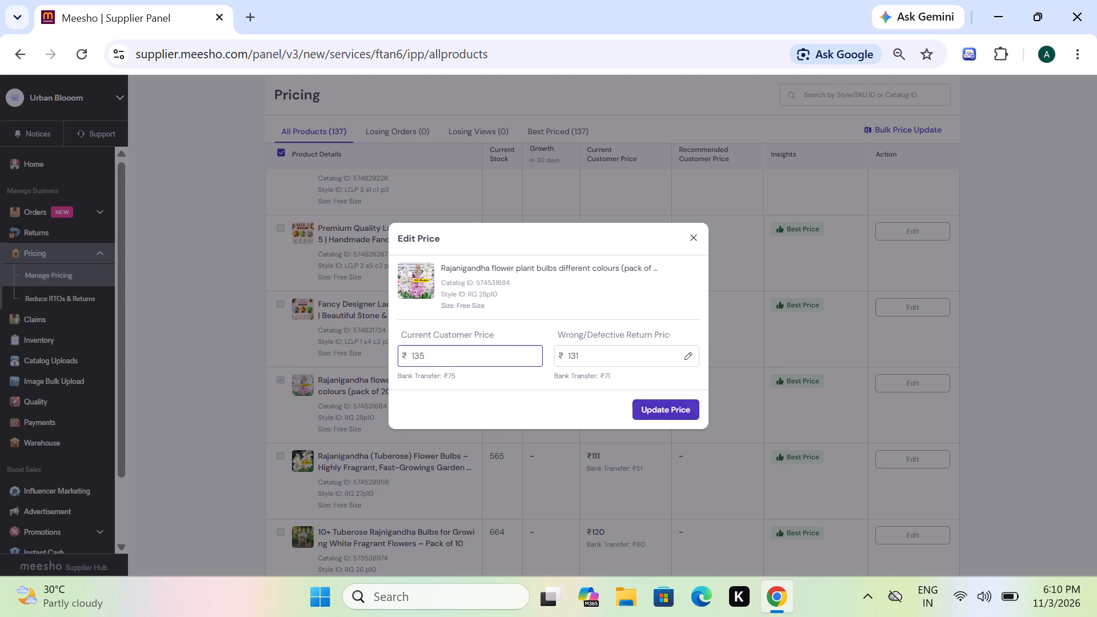
Set the current customer price of the Rajanigandha pack of 20 to ₹129 and save the price update.
{"action": "key", "text": "BackSpace"}
{"action": "key", "text": "BackSpace"}
{"action": "key", "text": "BackSpace"}
{"action": "type", "text": "129"}
{"action": "left_click", "coordinate": [668, 410]}
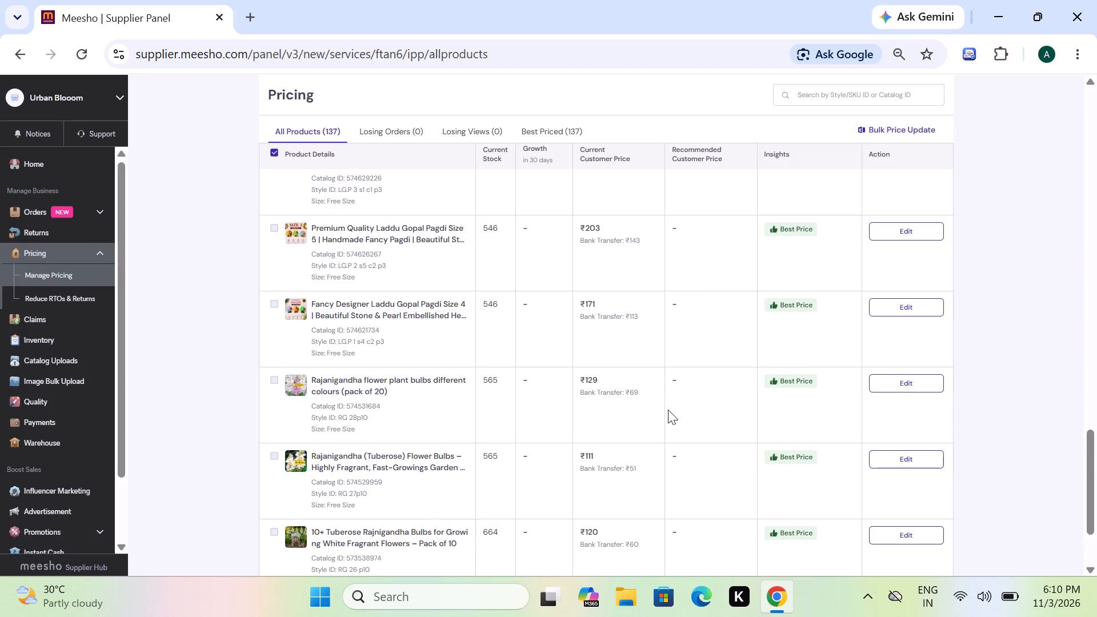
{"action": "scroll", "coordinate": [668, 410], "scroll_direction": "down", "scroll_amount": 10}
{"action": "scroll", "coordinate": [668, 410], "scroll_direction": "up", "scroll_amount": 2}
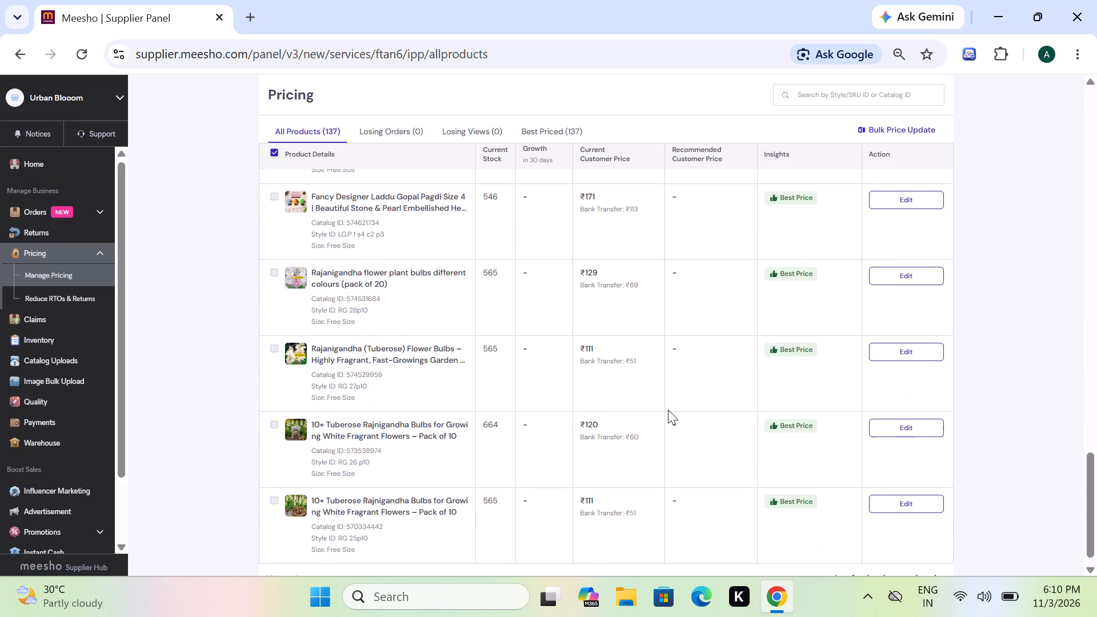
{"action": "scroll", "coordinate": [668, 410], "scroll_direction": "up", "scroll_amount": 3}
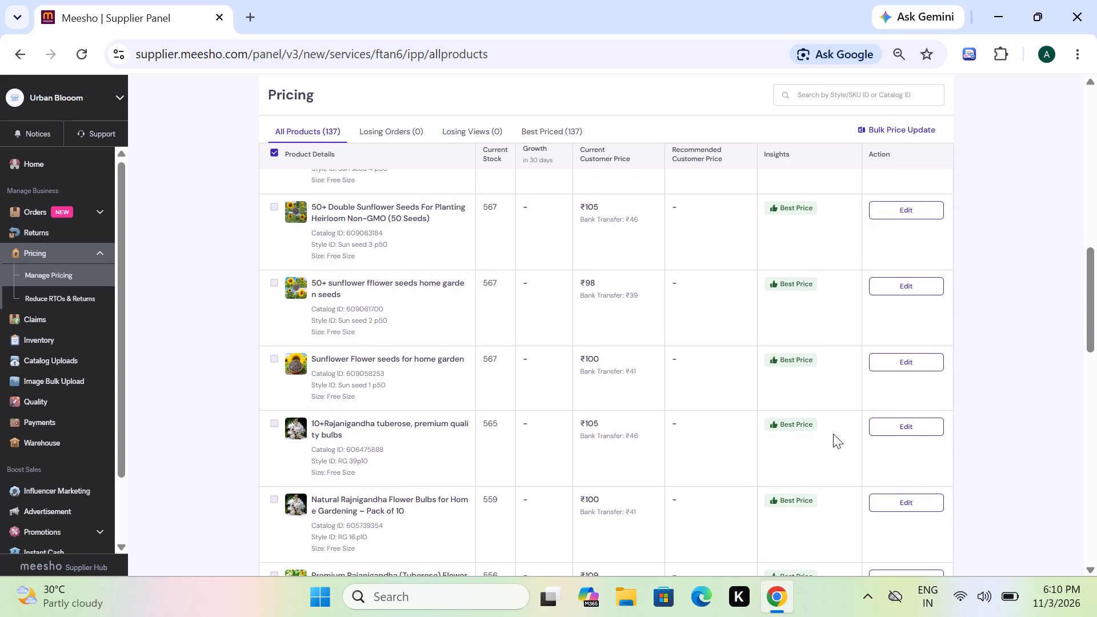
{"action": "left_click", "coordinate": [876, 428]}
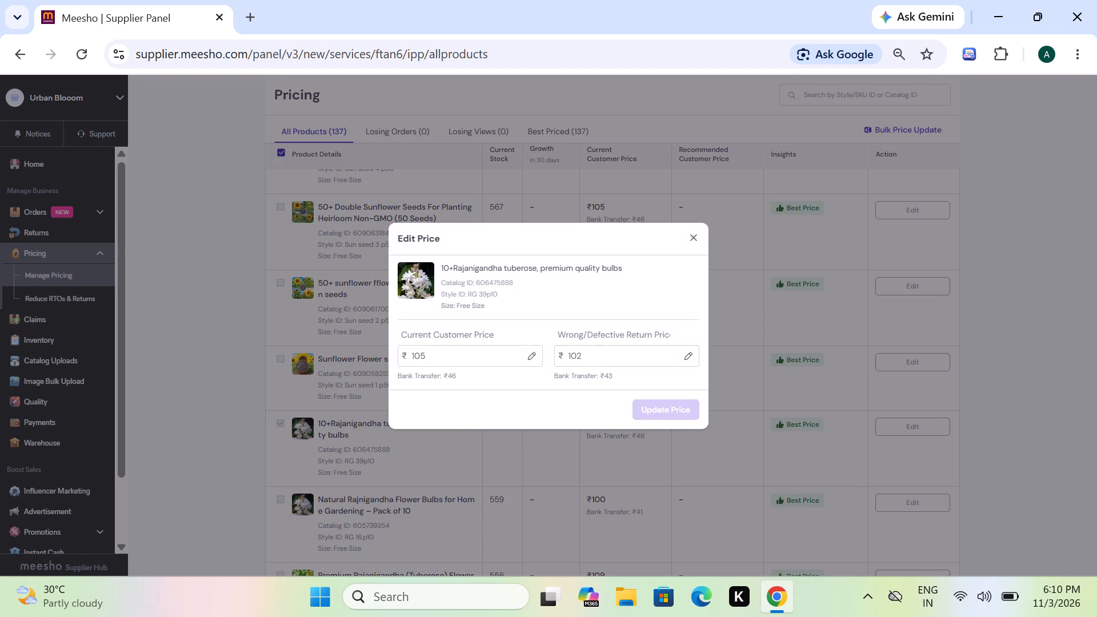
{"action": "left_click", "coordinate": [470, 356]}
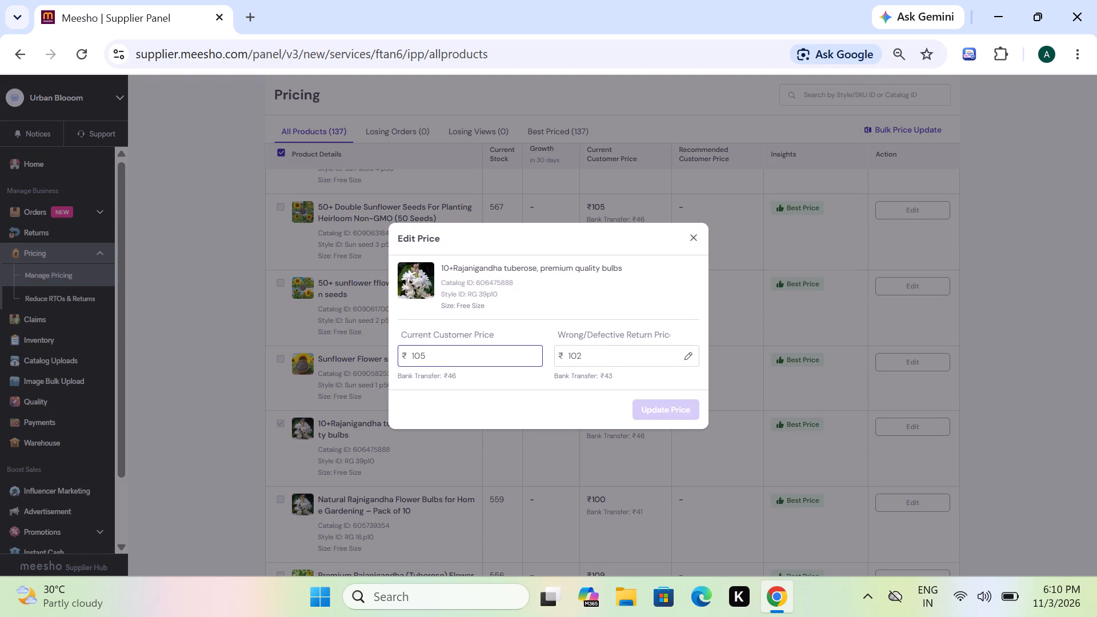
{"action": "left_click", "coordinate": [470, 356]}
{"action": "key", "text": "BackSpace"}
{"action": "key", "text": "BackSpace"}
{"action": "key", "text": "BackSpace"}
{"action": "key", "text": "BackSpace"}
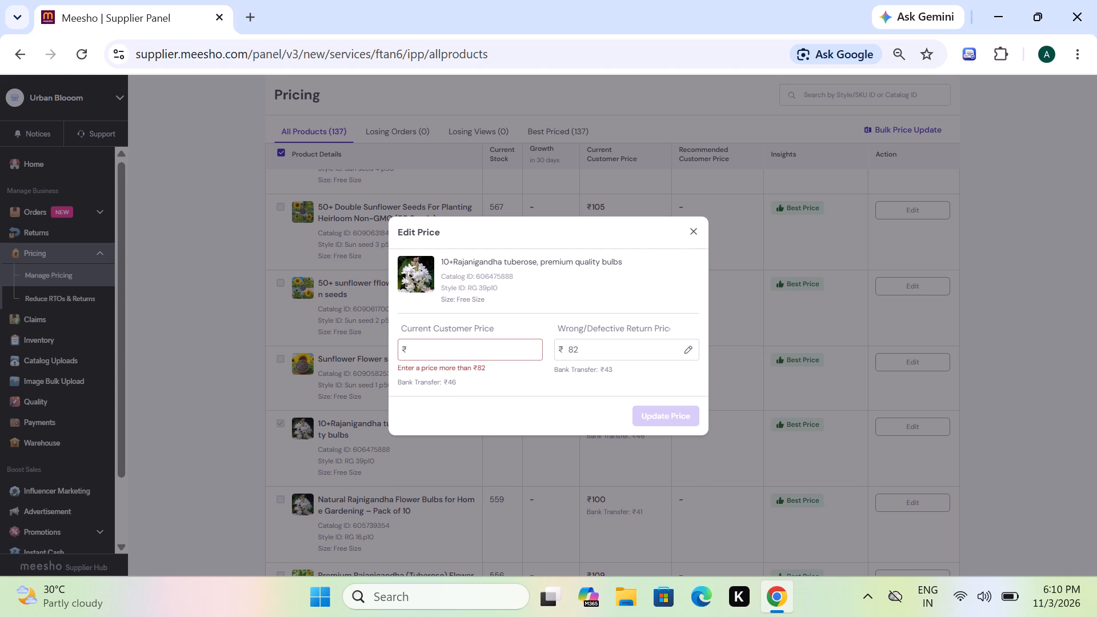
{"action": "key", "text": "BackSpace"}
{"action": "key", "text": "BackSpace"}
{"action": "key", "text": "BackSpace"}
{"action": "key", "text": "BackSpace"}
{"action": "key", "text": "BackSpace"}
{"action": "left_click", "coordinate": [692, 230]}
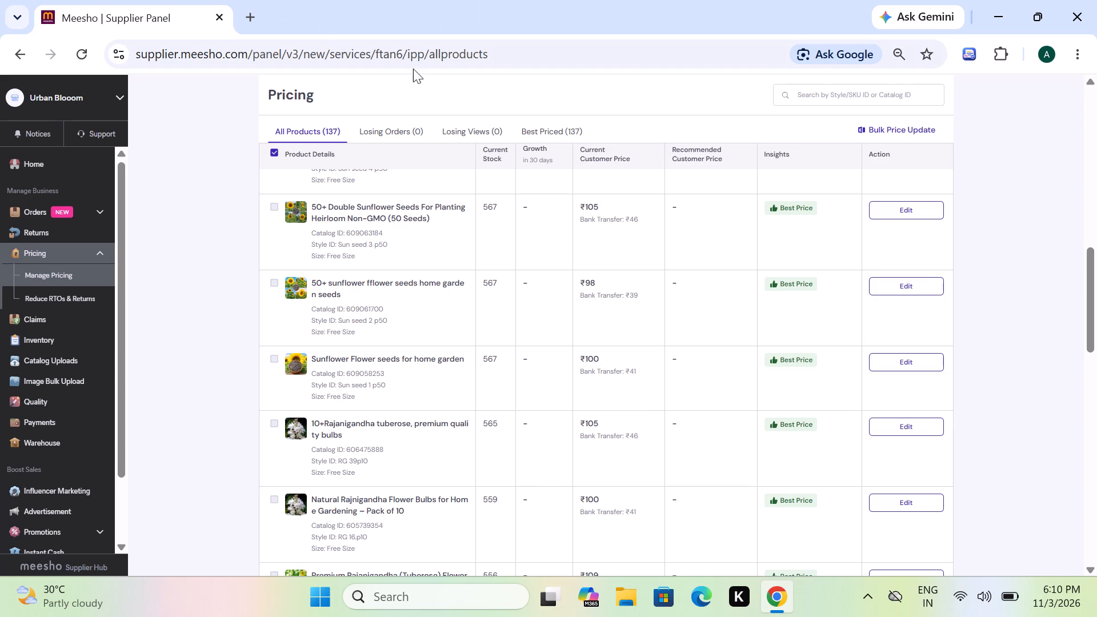
Switch to Microsoft Edge, dismiss the offer to restore pages, and open the Amazon Seller Central site.
{"action": "double_click", "coordinate": [693, 604]}
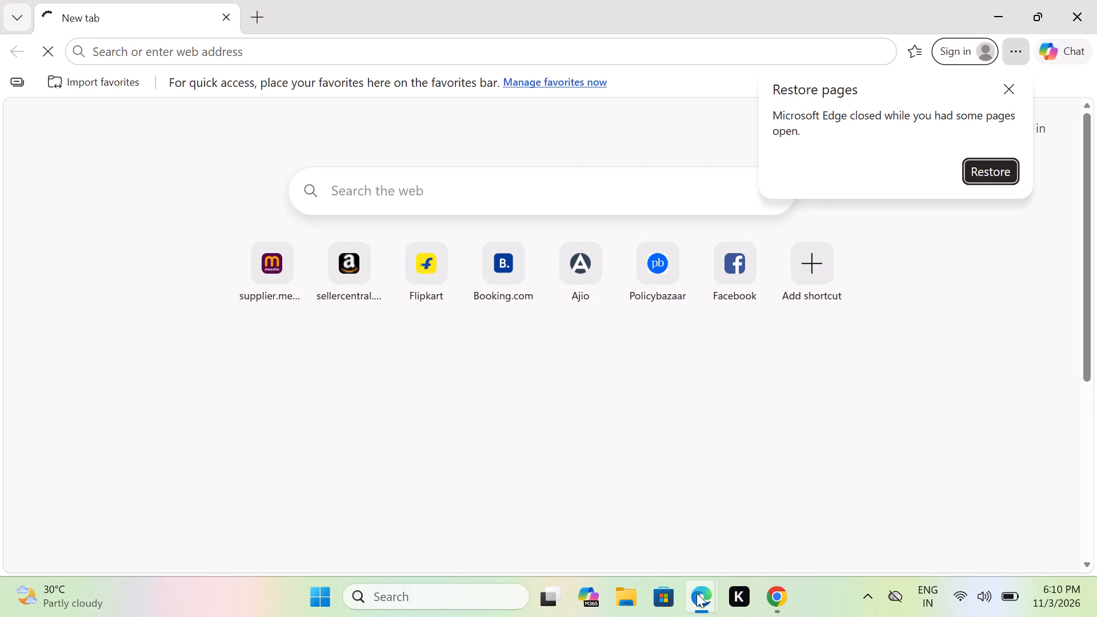
{"action": "left_click", "coordinate": [1004, 91]}
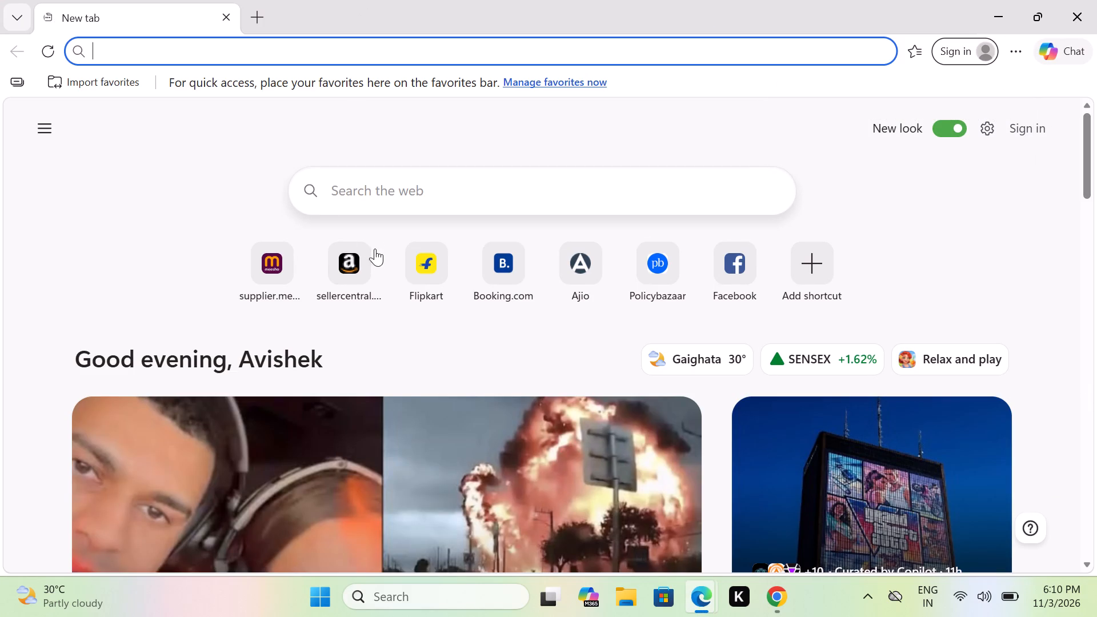
{"action": "left_click", "coordinate": [358, 266]}
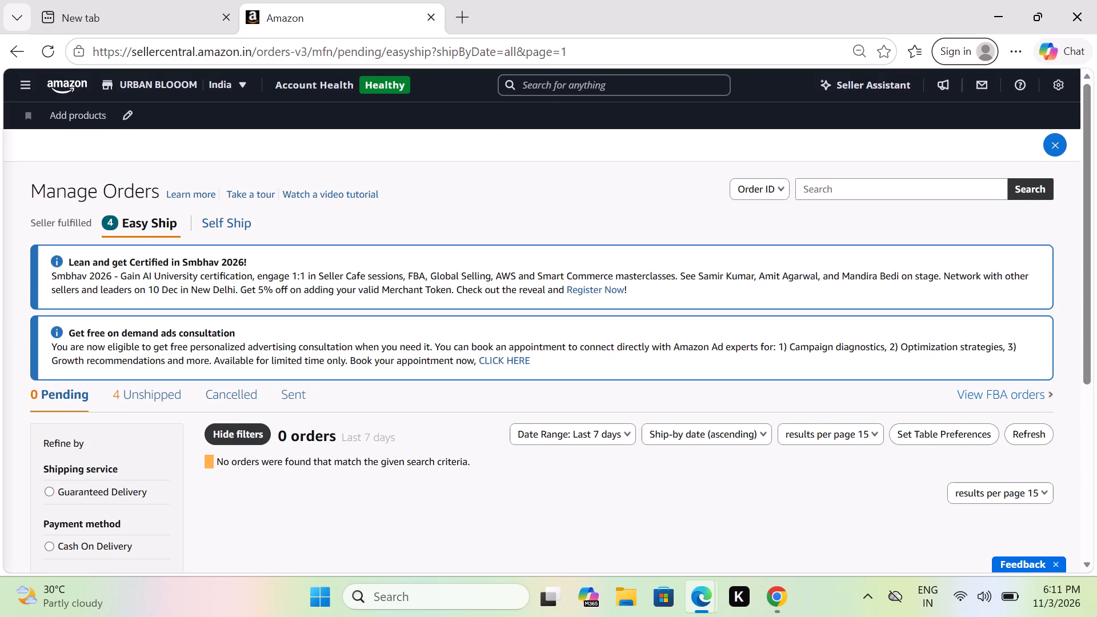
Open the Amazon Ads console from Seller Central's marketing section.
{"action": "left_click", "coordinate": [23, 80]}
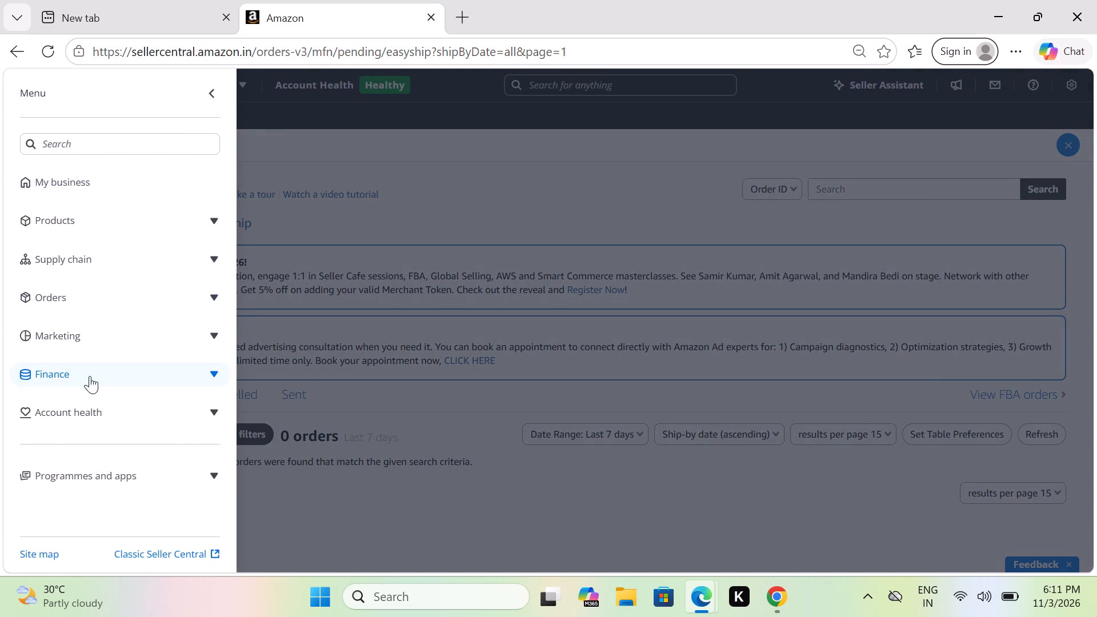
{"action": "left_click", "coordinate": [113, 338]}
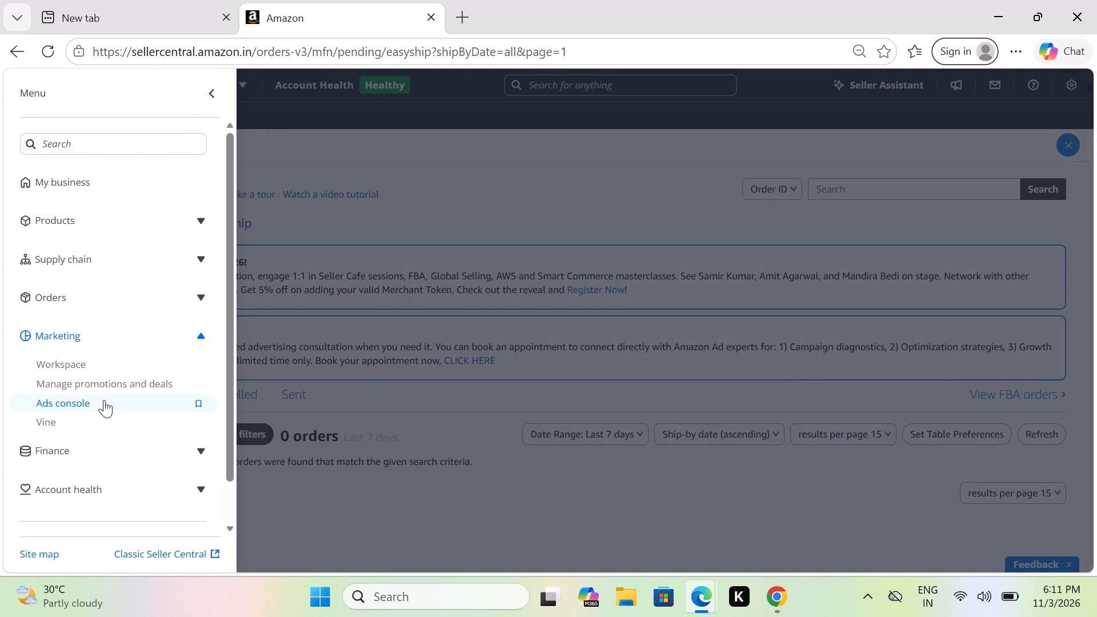
{"action": "left_click", "coordinate": [105, 393]}
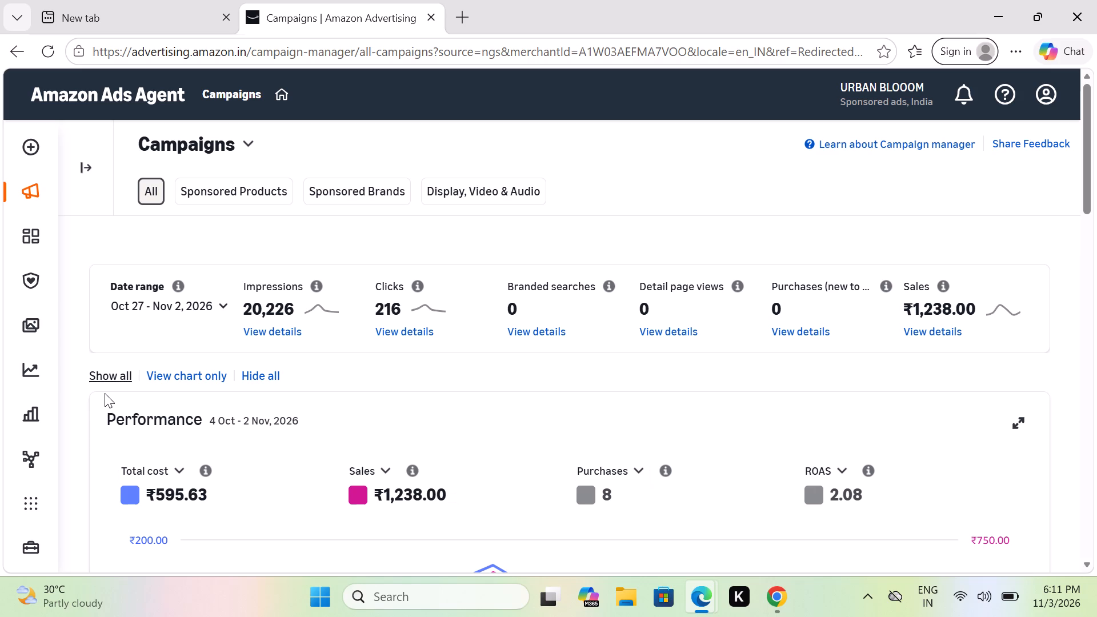
Review the advertising performance summary, the cost and sales chart, and the list of campaigns with their statuses.
{"action": "scroll", "coordinate": [410, 342], "scroll_direction": "down", "scroll_amount": 1}
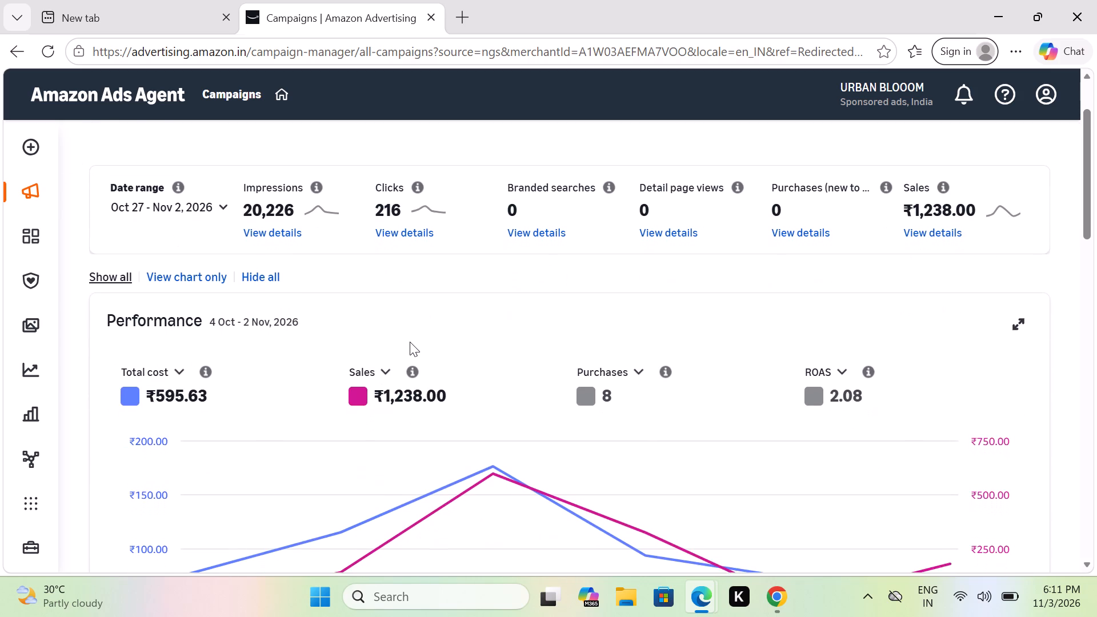
{"action": "scroll", "coordinate": [410, 342], "scroll_direction": "down", "scroll_amount": 4}
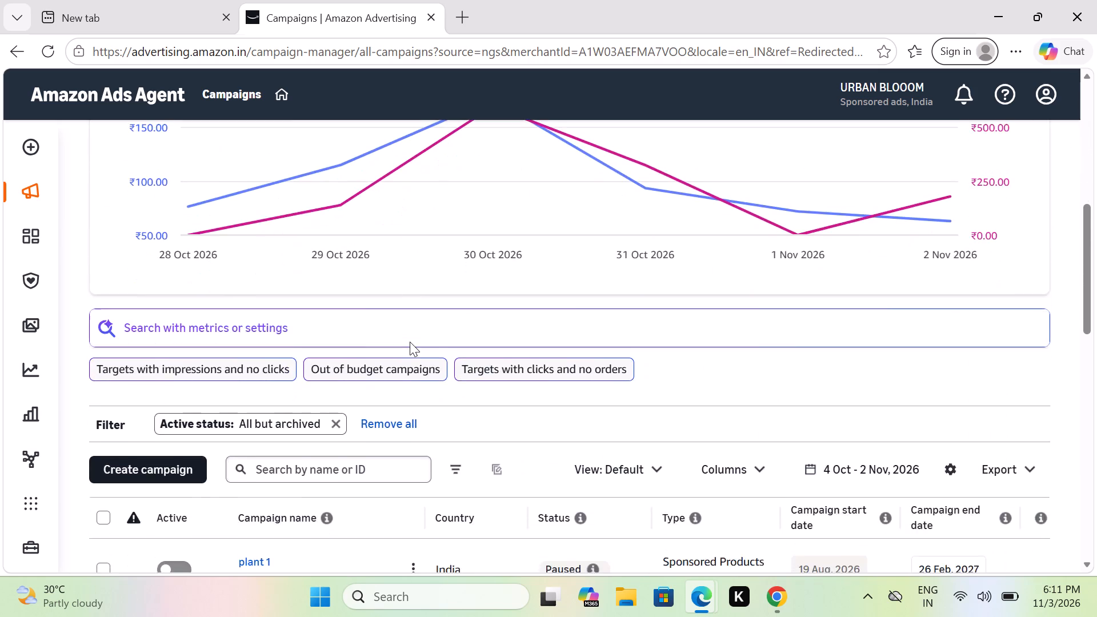
{"action": "scroll", "coordinate": [410, 342], "scroll_direction": "down", "scroll_amount": 4}
{"action": "right_click", "coordinate": [410, 342]}
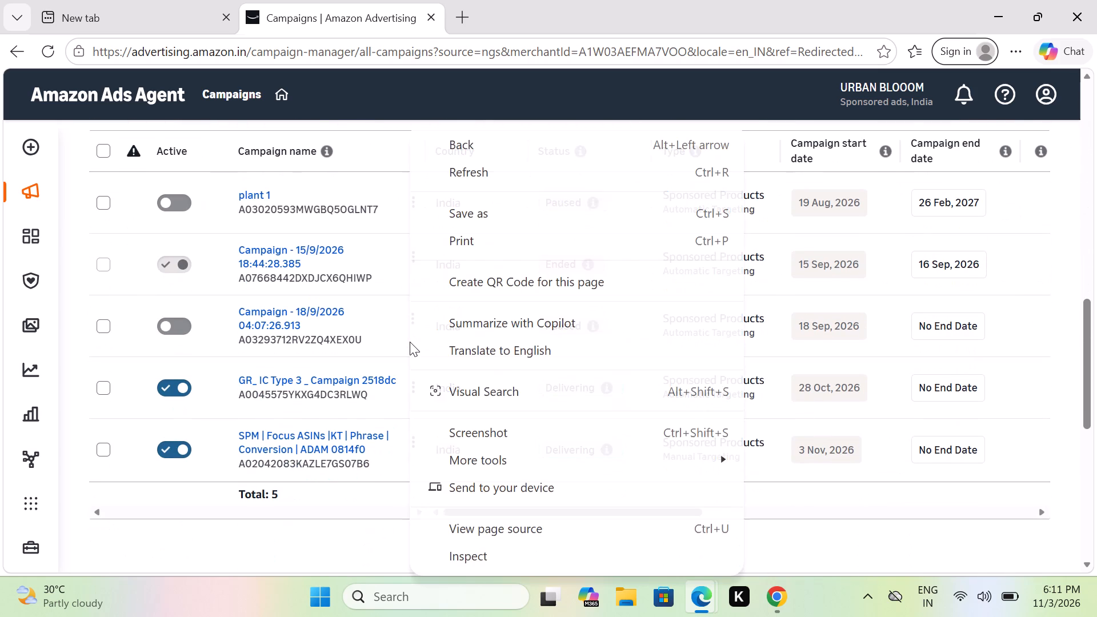
{"action": "left_click", "coordinate": [971, 533]}
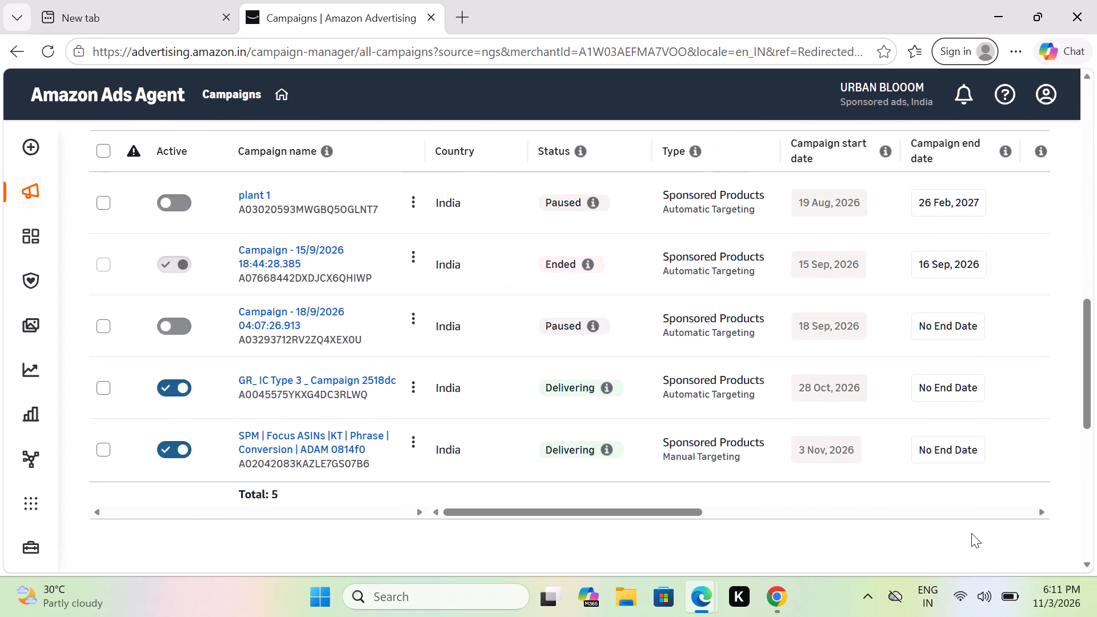
{"action": "scroll", "coordinate": [770, 412], "scroll_direction": "up", "scroll_amount": 1}
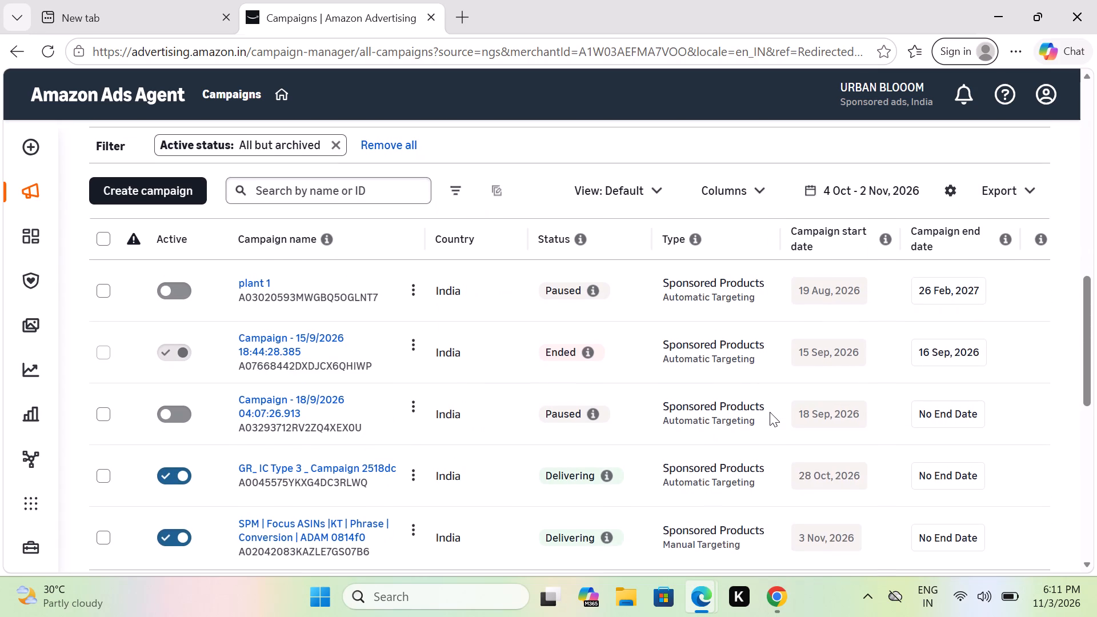
{"action": "scroll", "coordinate": [770, 412], "scroll_direction": "down", "scroll_amount": 1}
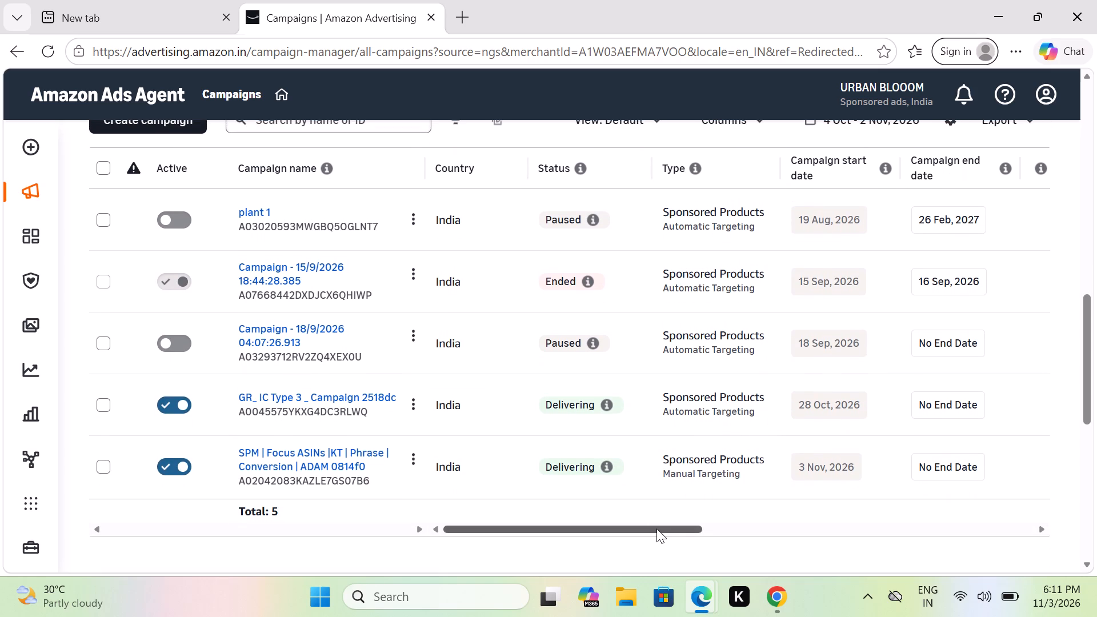
Examine the campaigns' end dates, bid adjustments, daily budgets, clicks, CTR, CPC and total cost in the campaign table.
{"action": "left_click_drag", "start_coordinate": [656, 528], "coordinate": [797, 552]}
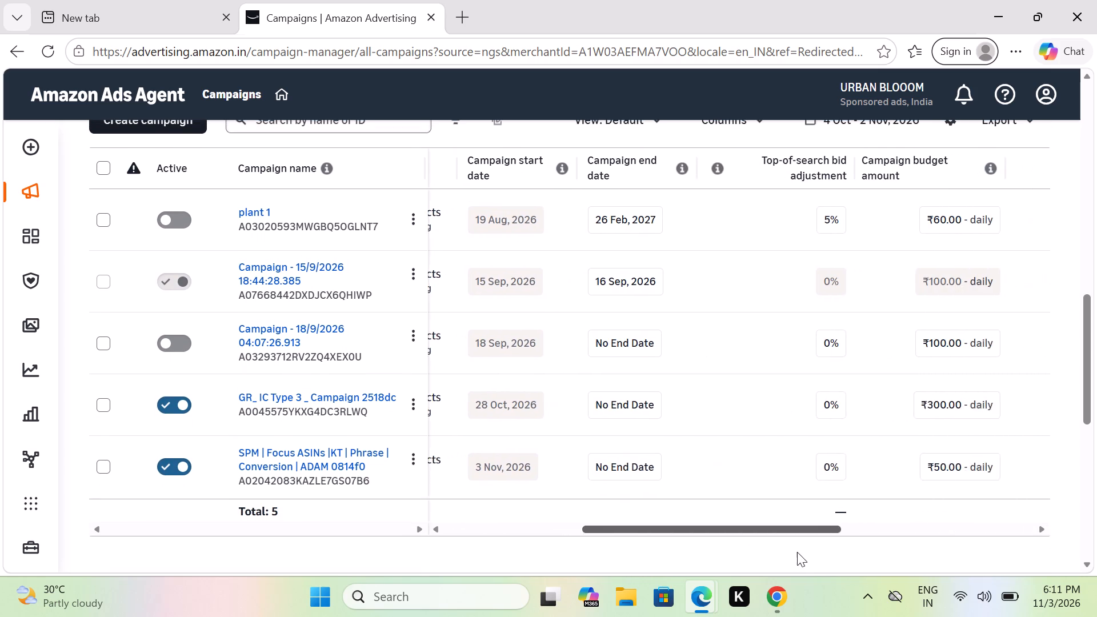
{"action": "left_click_drag", "start_coordinate": [797, 552], "coordinate": [972, 561]}
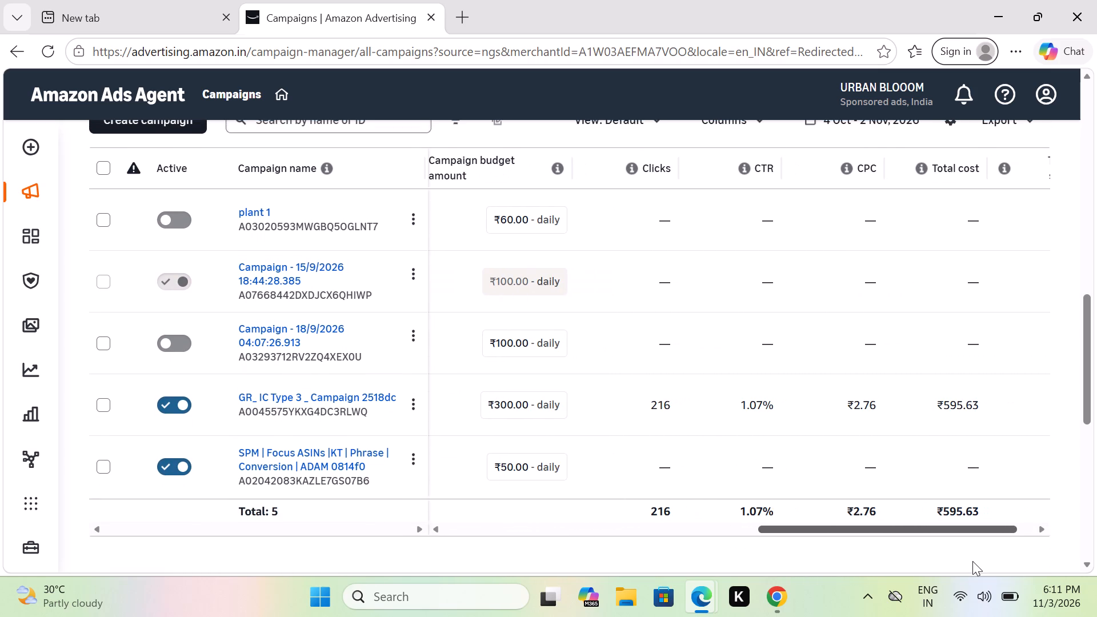
{"action": "left_click_drag", "start_coordinate": [972, 561], "coordinate": [1096, 560]}
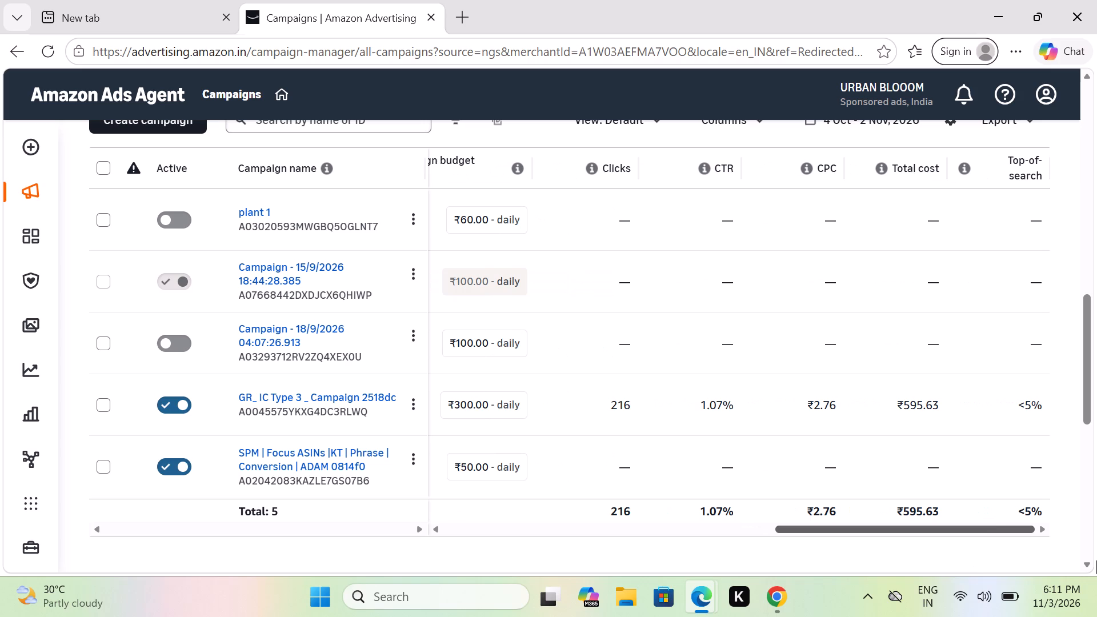
{"action": "left_click_drag", "start_coordinate": [1096, 560], "coordinate": [846, 601]}
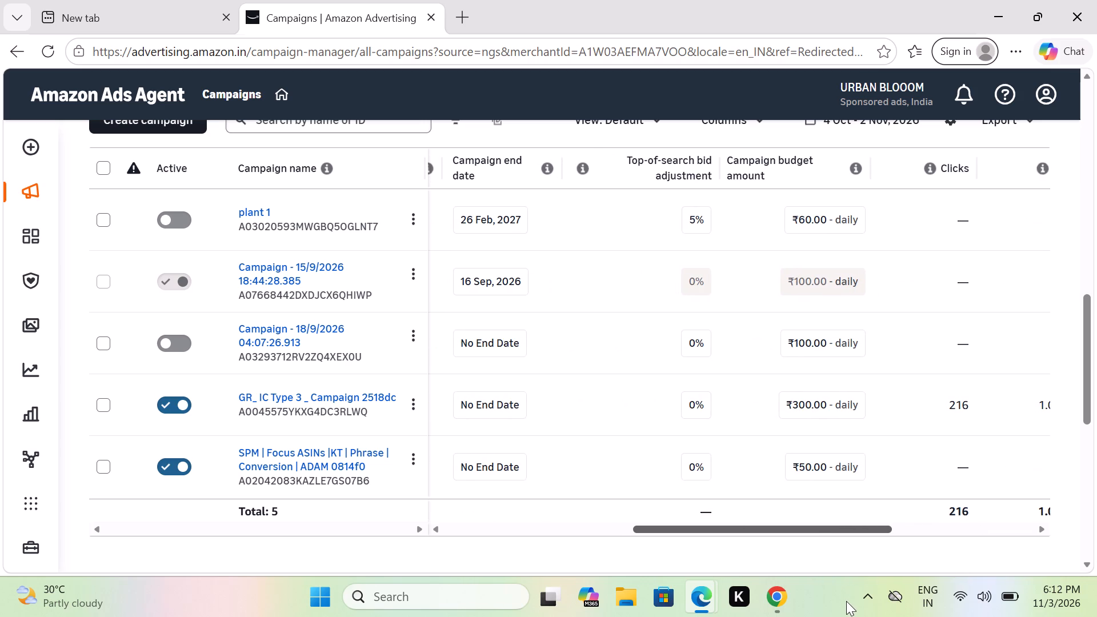
{"action": "left_click_drag", "start_coordinate": [846, 601], "coordinate": [843, 601]}
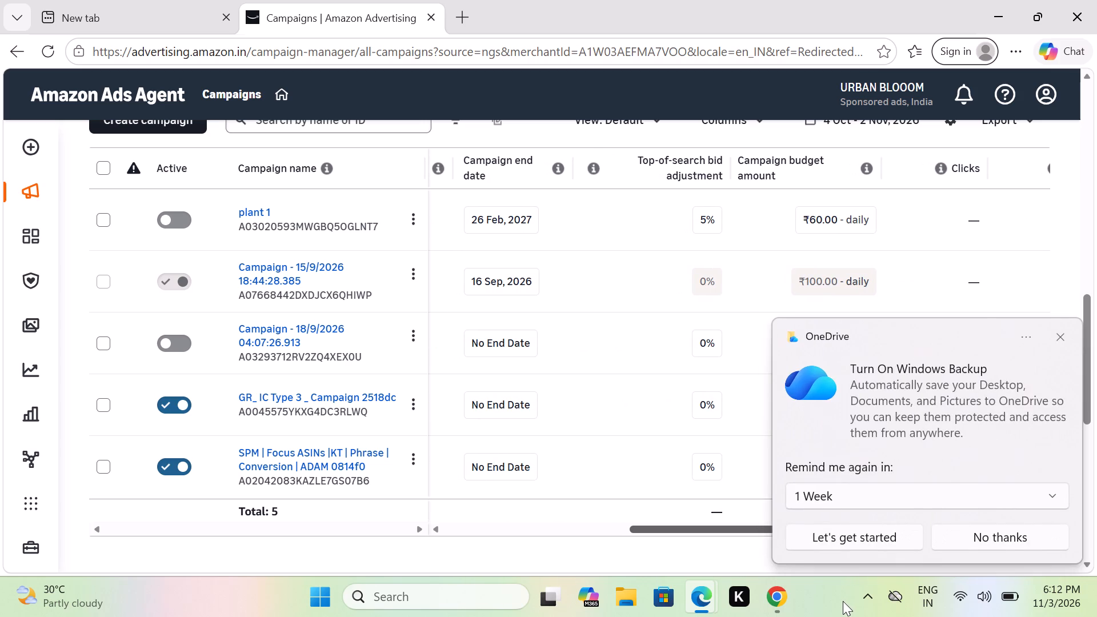
{"action": "left_click_drag", "start_coordinate": [843, 601], "coordinate": [840, 601]}
{"action": "left_click", "coordinate": [840, 601]}
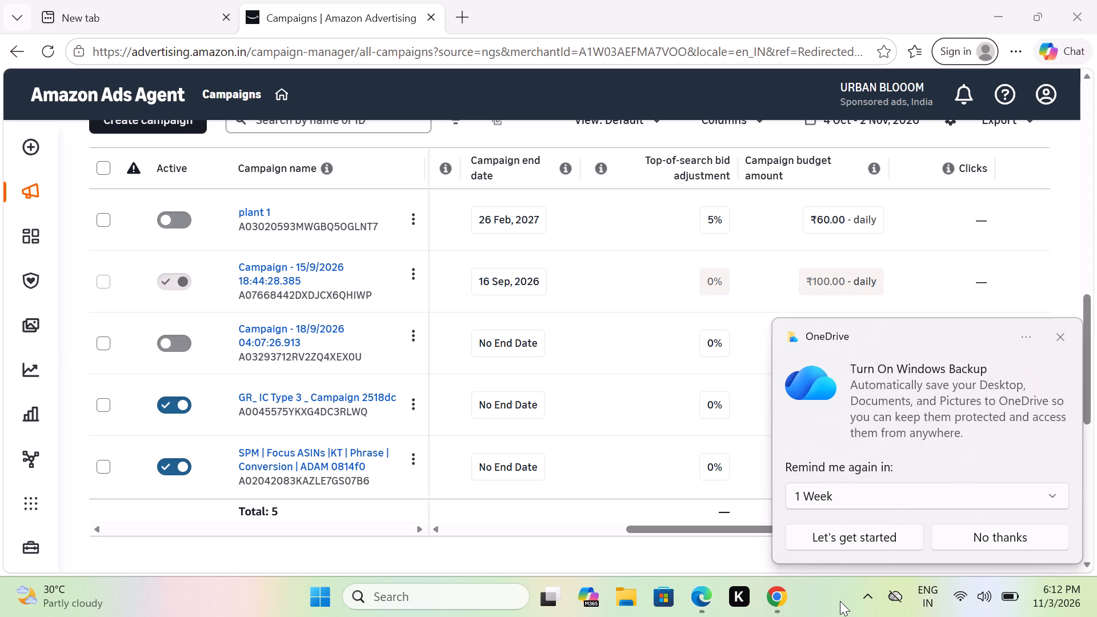
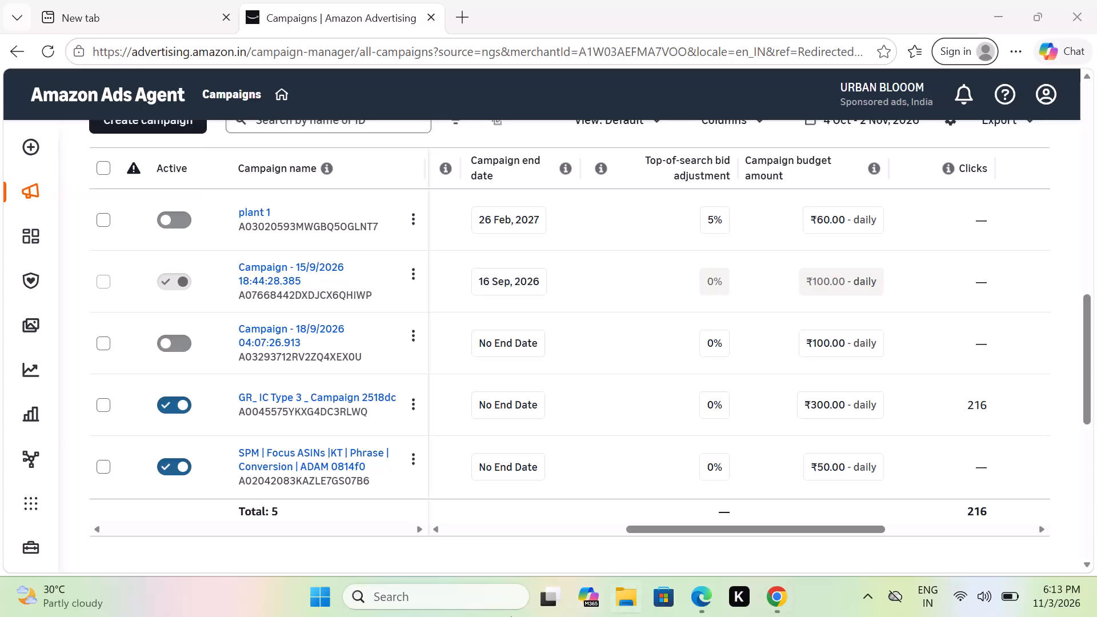
Re-examine the account's performance summary, the cost and sales chart, and the campaigns' statuses, targeting types, dates and budgets.
{"action": "scroll", "coordinate": [665, 332], "scroll_direction": "up", "scroll_amount": 5}
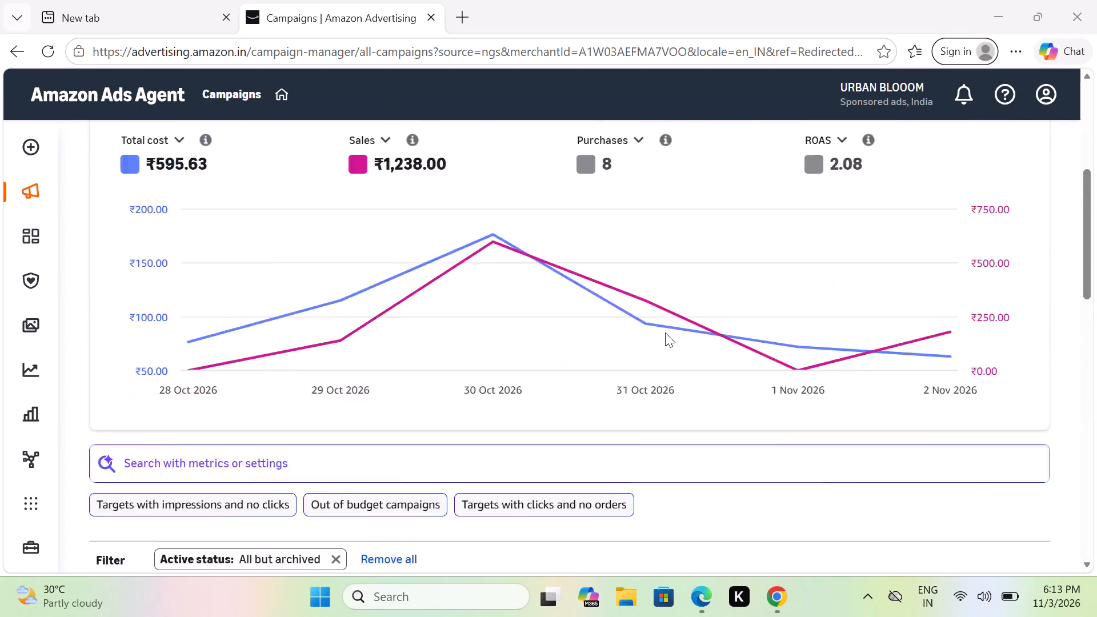
{"action": "scroll", "coordinate": [665, 332], "scroll_direction": "up", "scroll_amount": 2}
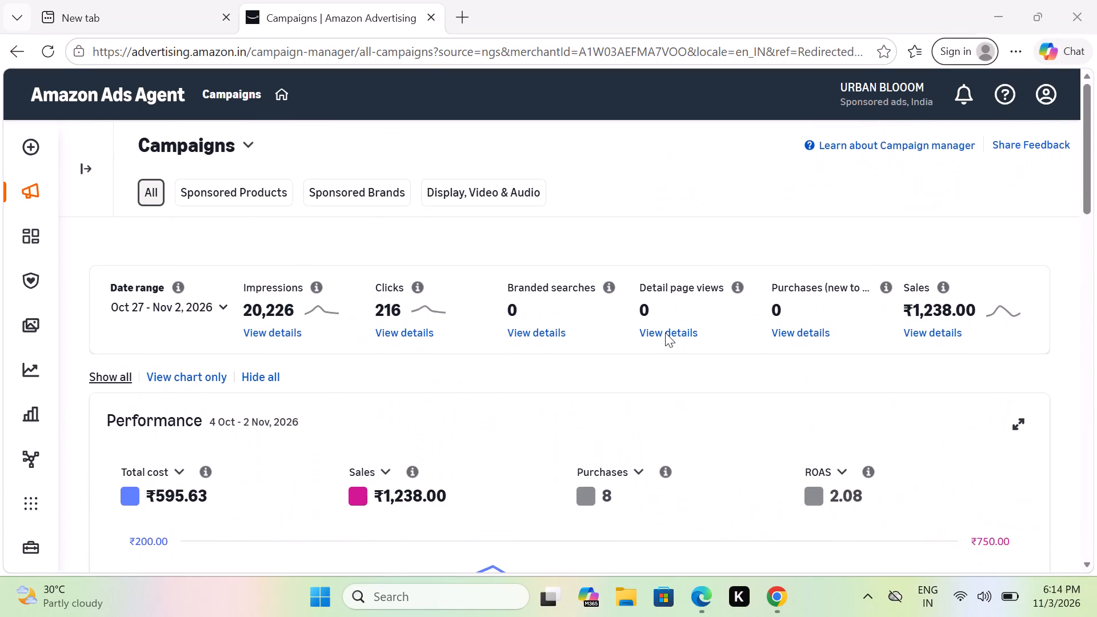
{"action": "scroll", "coordinate": [665, 332], "scroll_direction": "down", "scroll_amount": 1}
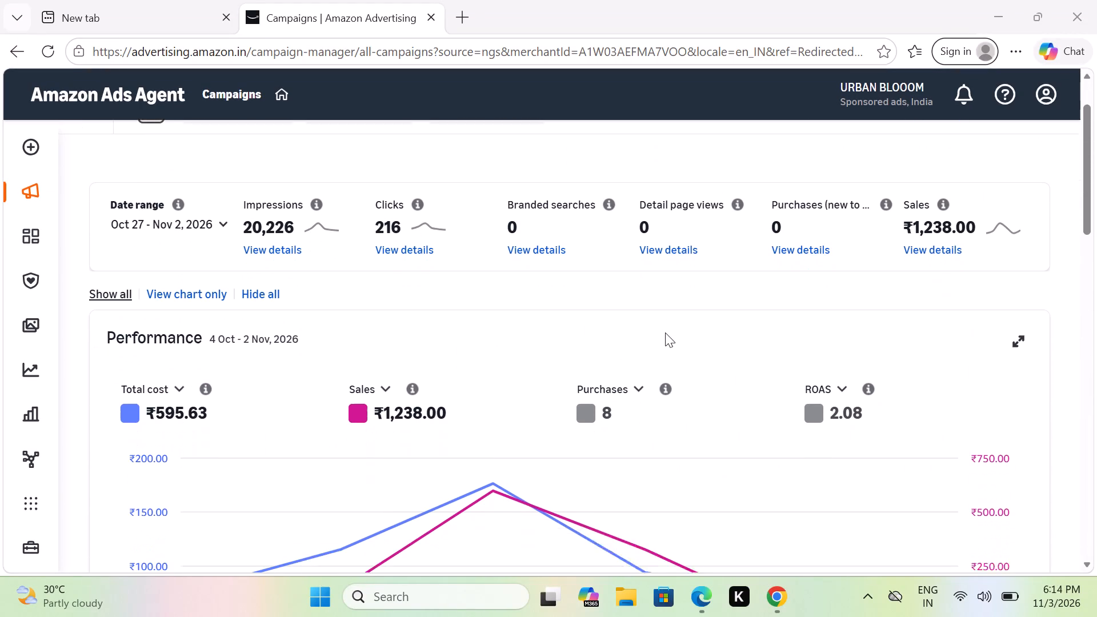
{"action": "scroll", "coordinate": [665, 332], "scroll_direction": "down", "scroll_amount": 6}
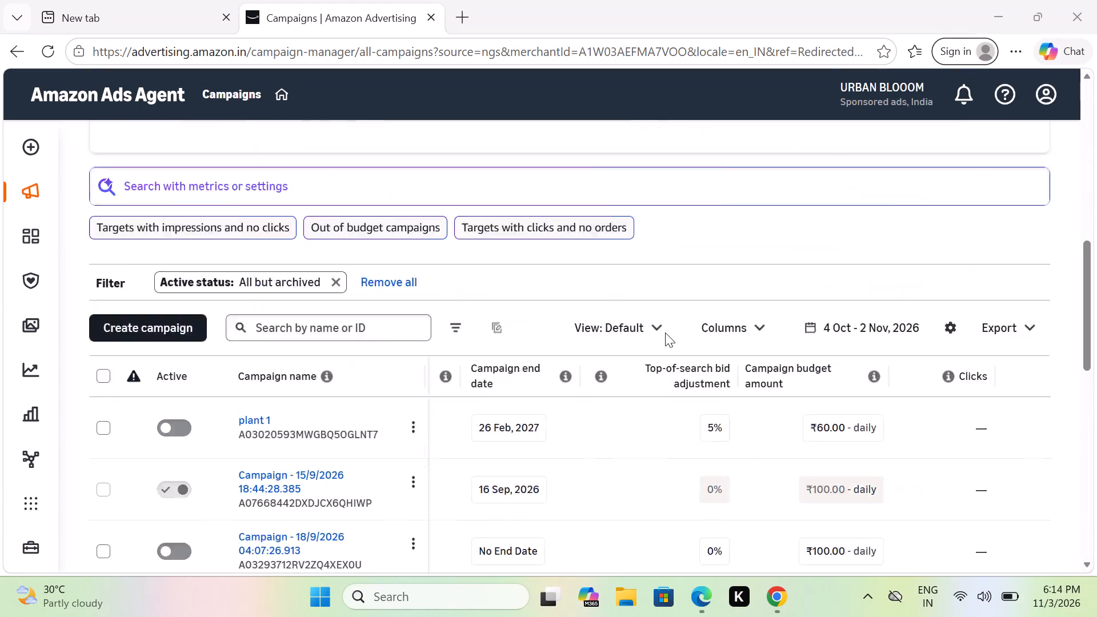
{"action": "scroll", "coordinate": [665, 332], "scroll_direction": "down", "scroll_amount": 1}
{"action": "scroll", "coordinate": [562, 422], "scroll_direction": "right", "scroll_amount": 1}
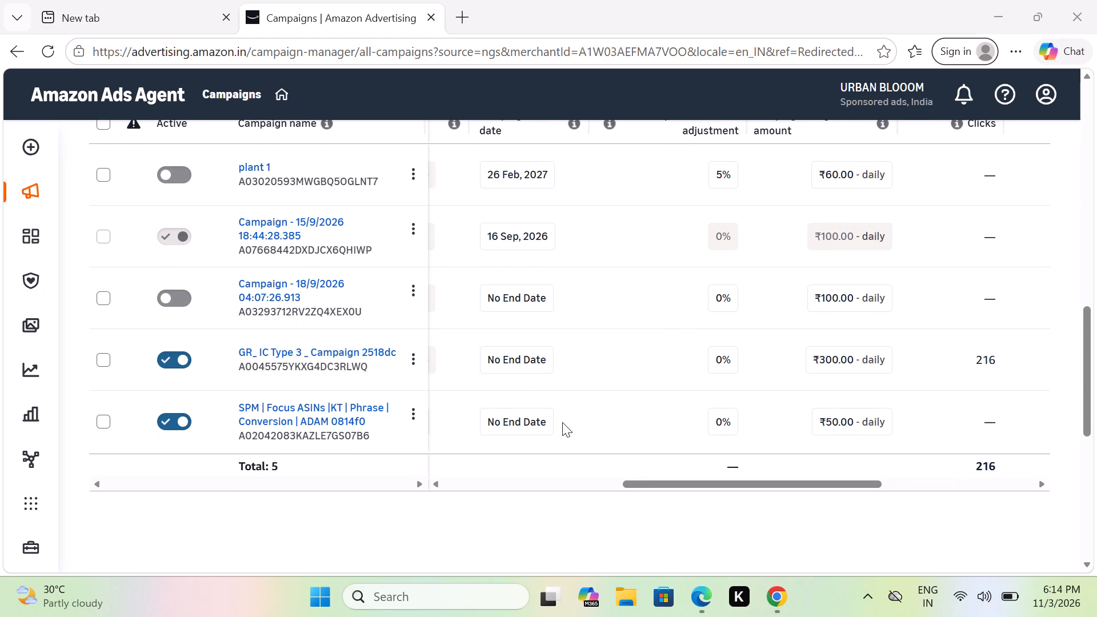
{"action": "scroll", "coordinate": [562, 422], "scroll_direction": "right", "scroll_amount": 6}
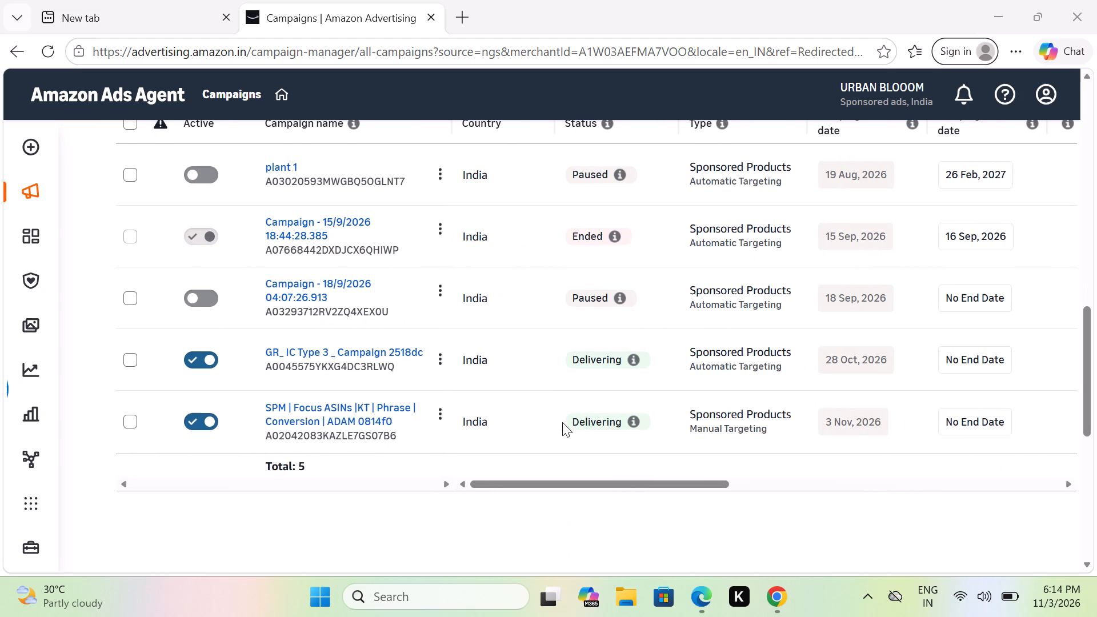
Open the campaign GR_ IC Type 3 _ Campaign 2518dc and review its clicks, purchases, sales, CPC and total cost.
{"action": "left_click", "coordinate": [366, 356]}
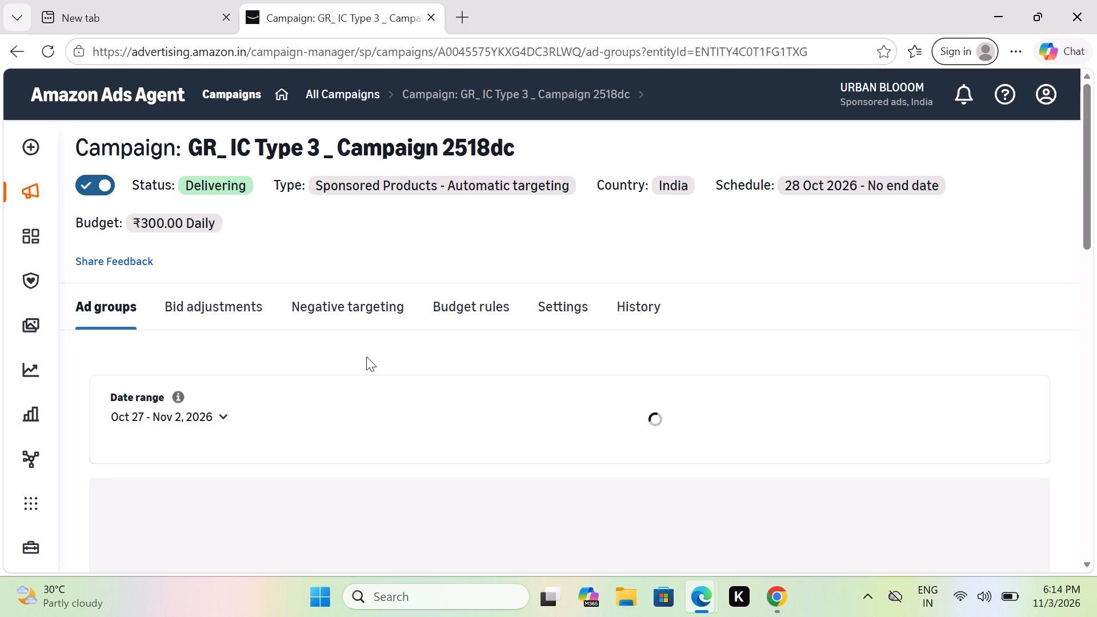
{"action": "scroll", "coordinate": [366, 356], "scroll_direction": "down", "scroll_amount": 2}
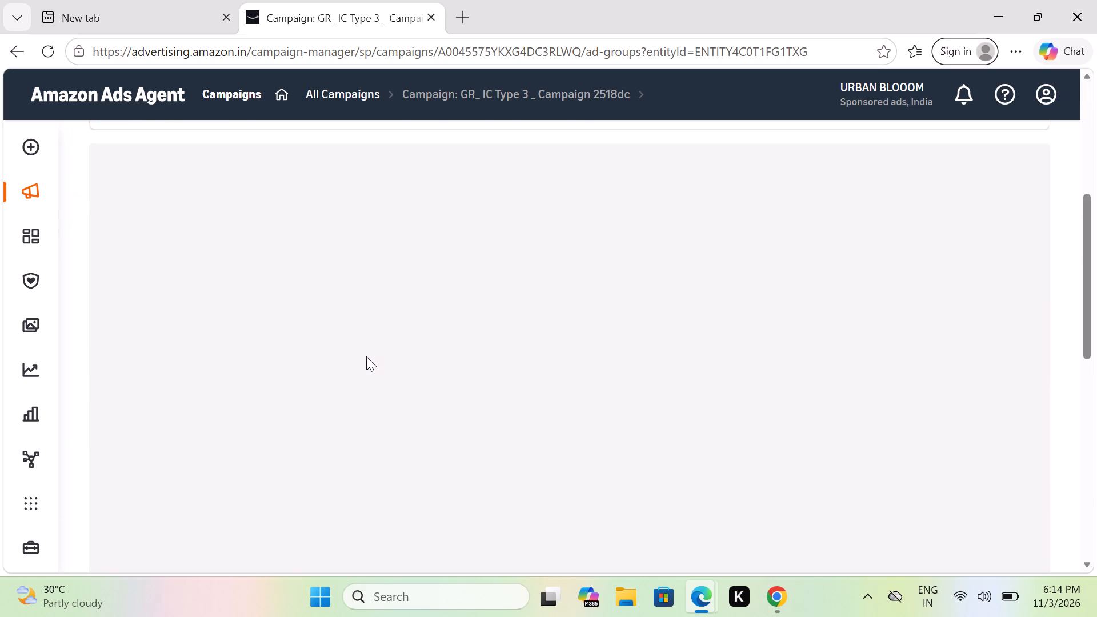
{"action": "scroll", "coordinate": [366, 356], "scroll_direction": "up", "scroll_amount": 3}
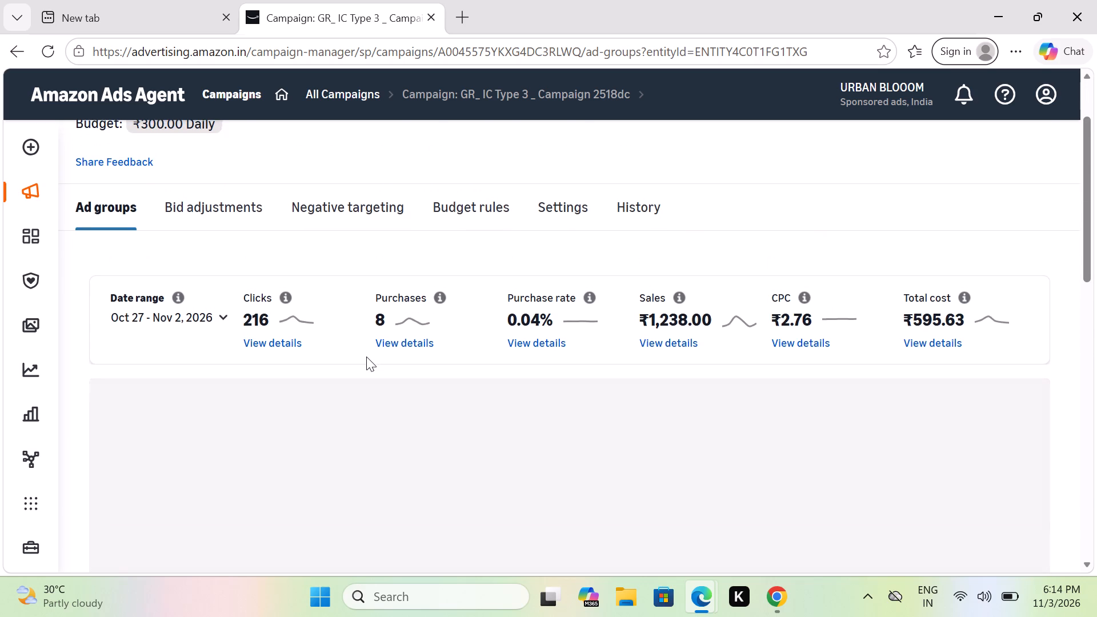
{"action": "scroll", "coordinate": [366, 356], "scroll_direction": "down", "scroll_amount": 6}
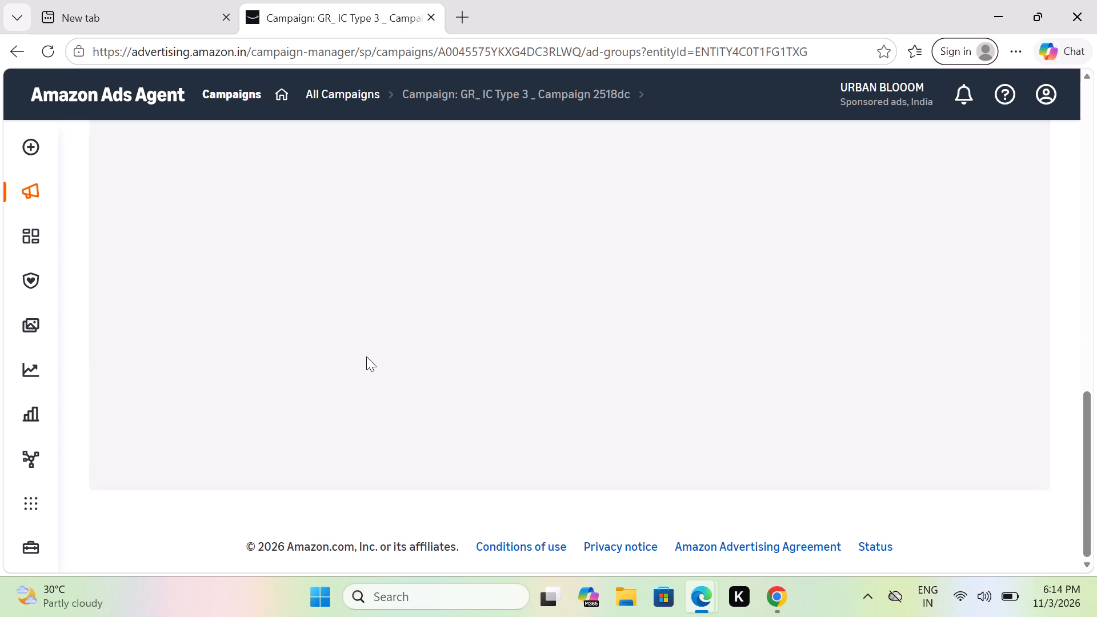
{"action": "scroll", "coordinate": [366, 356], "scroll_direction": "up", "scroll_amount": 2}
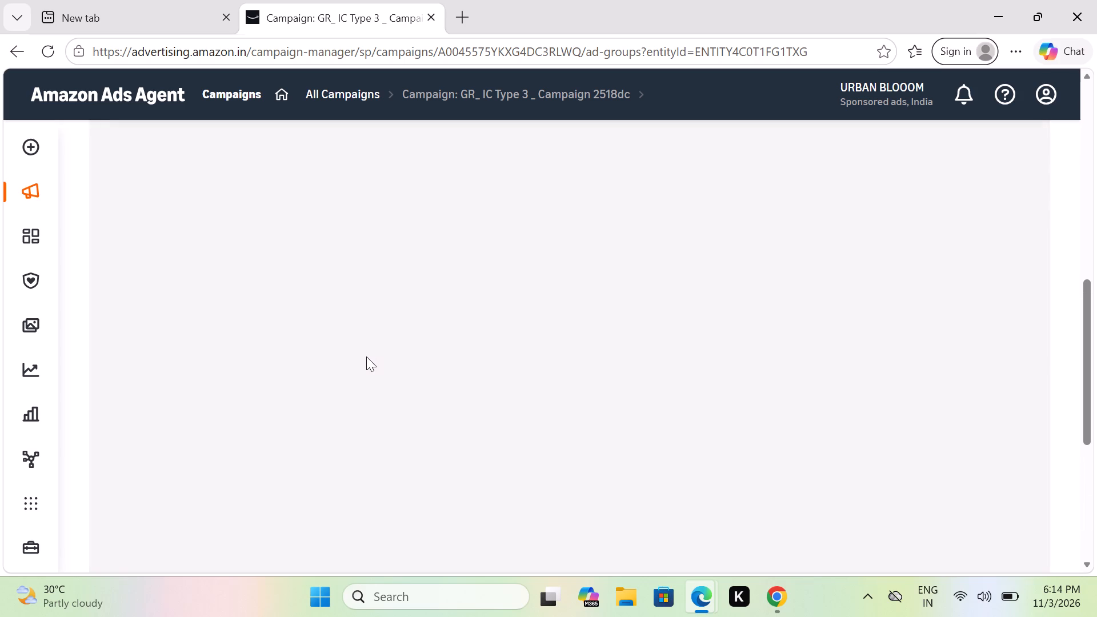
{"action": "scroll", "coordinate": [366, 356], "scroll_direction": "up", "scroll_amount": 3}
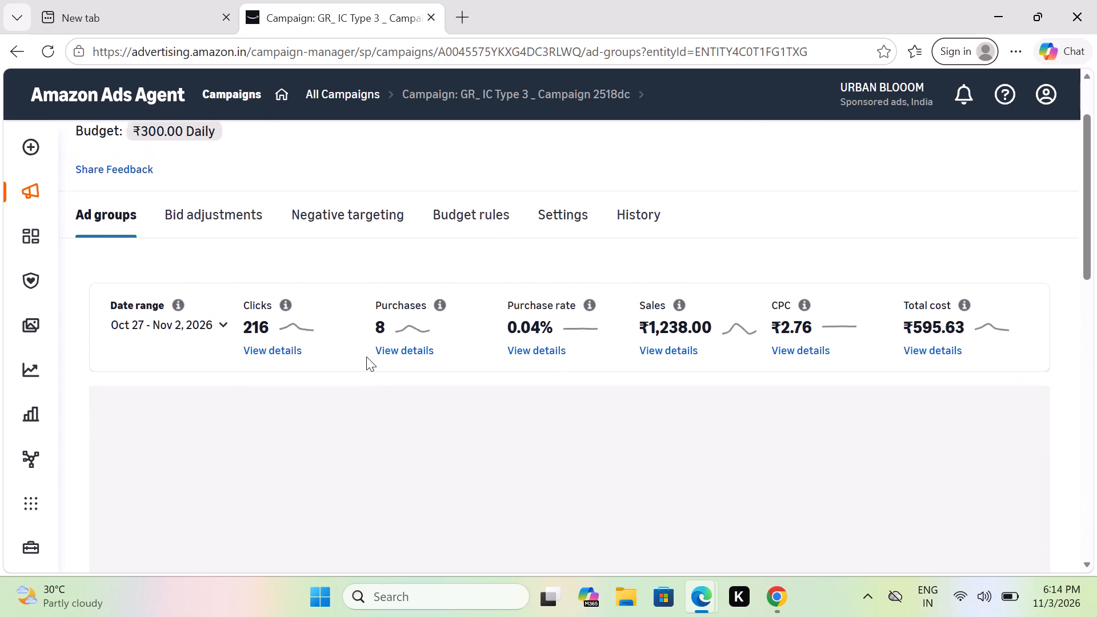
{"action": "scroll", "coordinate": [366, 356], "scroll_direction": "up", "scroll_amount": 1}
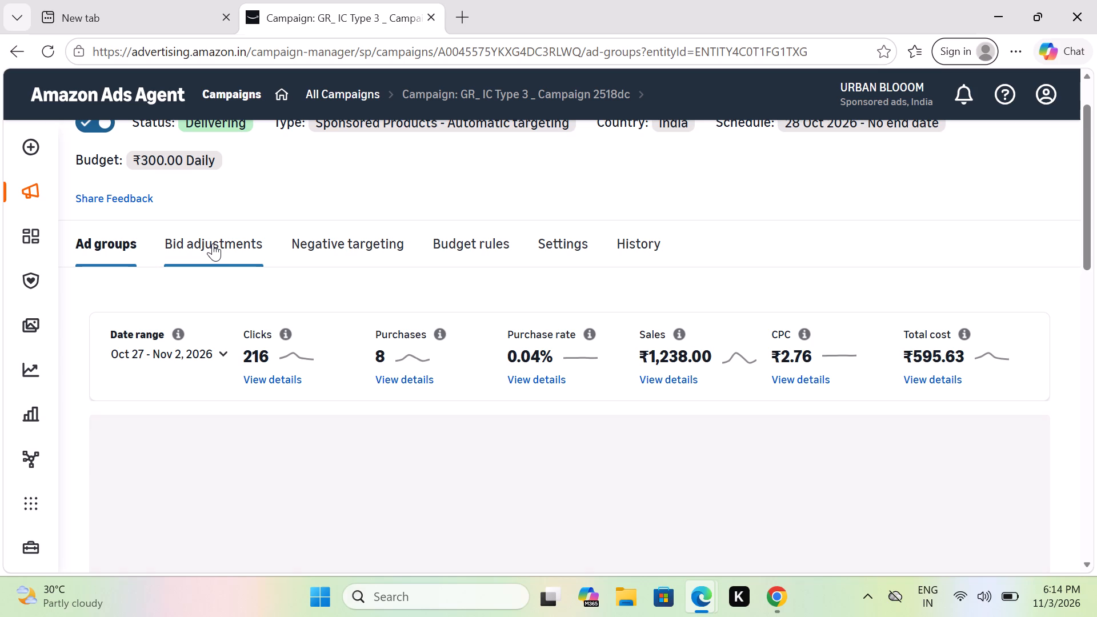
Open the campaign's bid adjustments and examine each placement's bid strategy, adjustment, impressions, clicks, CTR and total cost.
{"action": "left_click", "coordinate": [213, 243]}
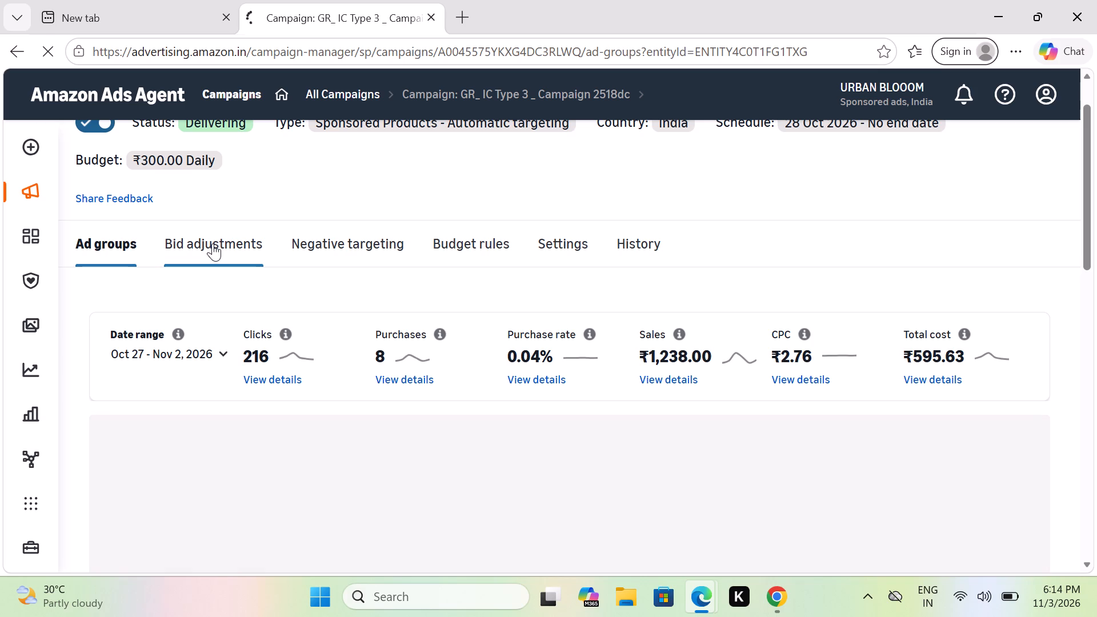
{"action": "left_click", "coordinate": [213, 243]}
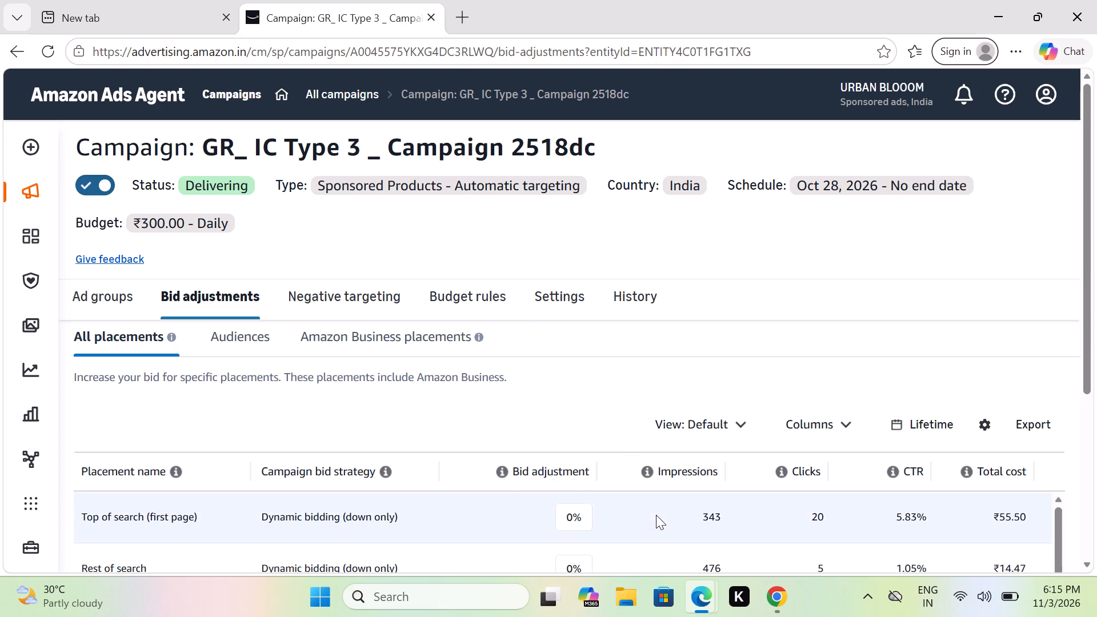
{"action": "scroll", "coordinate": [656, 515], "scroll_direction": "down", "scroll_amount": 4}
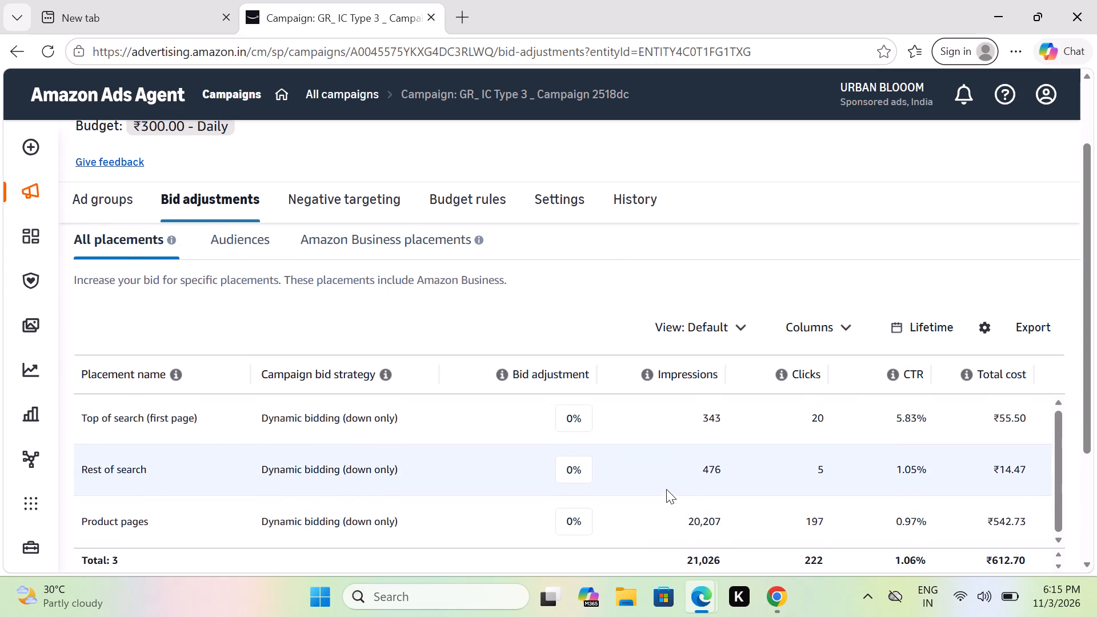
{"action": "scroll", "coordinate": [666, 489], "scroll_direction": "down", "scroll_amount": 2}
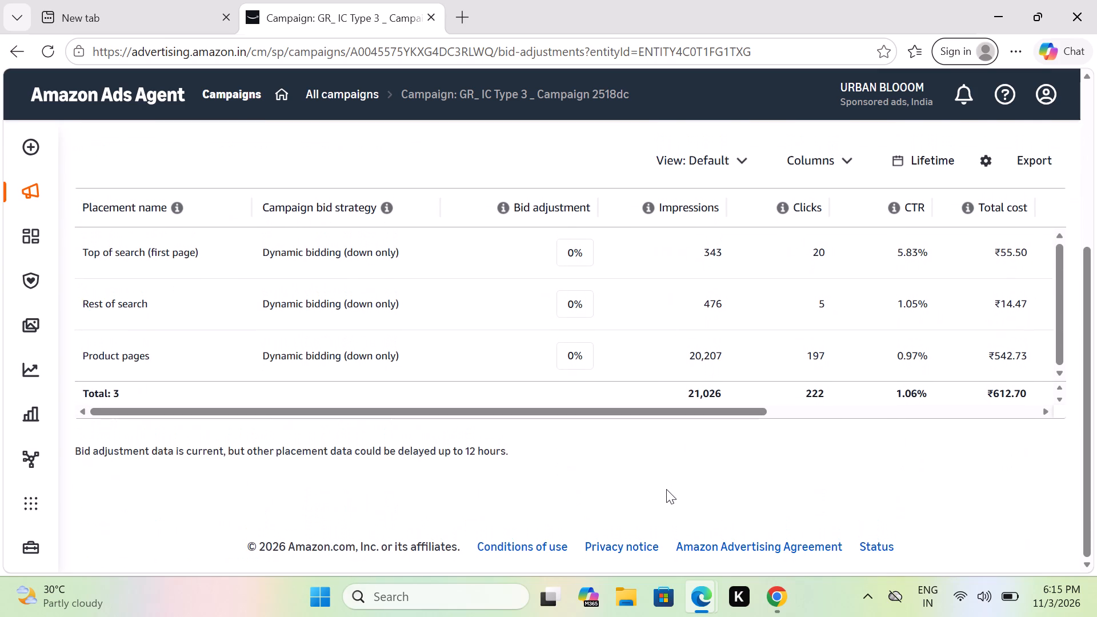
{"action": "scroll", "coordinate": [666, 489], "scroll_direction": "up", "scroll_amount": 1}
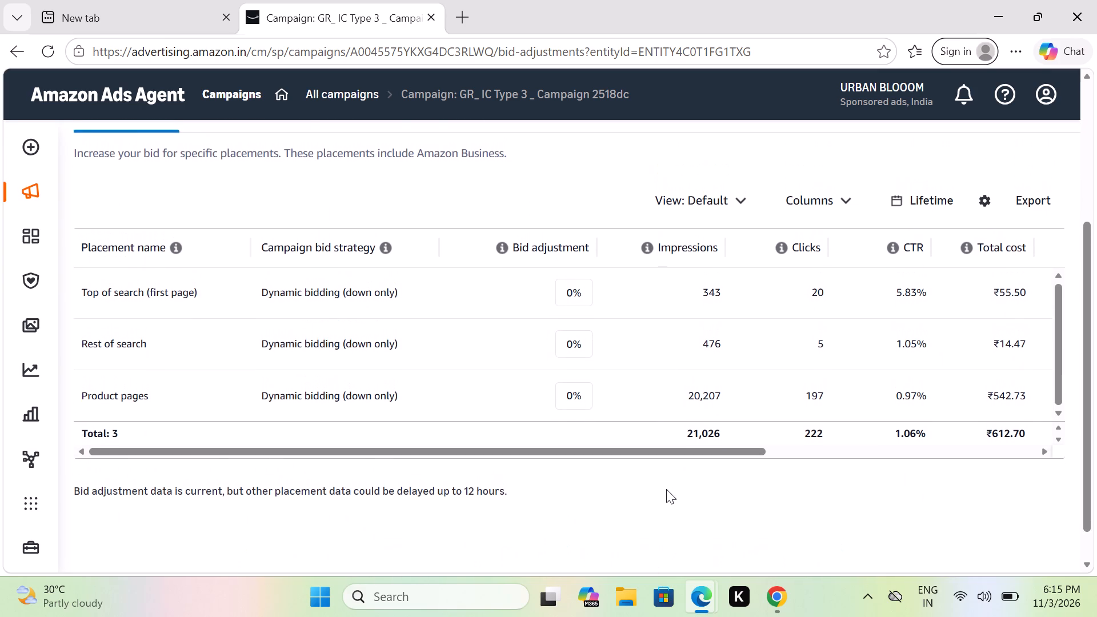
{"action": "scroll", "coordinate": [666, 489], "scroll_direction": "up", "scroll_amount": 1}
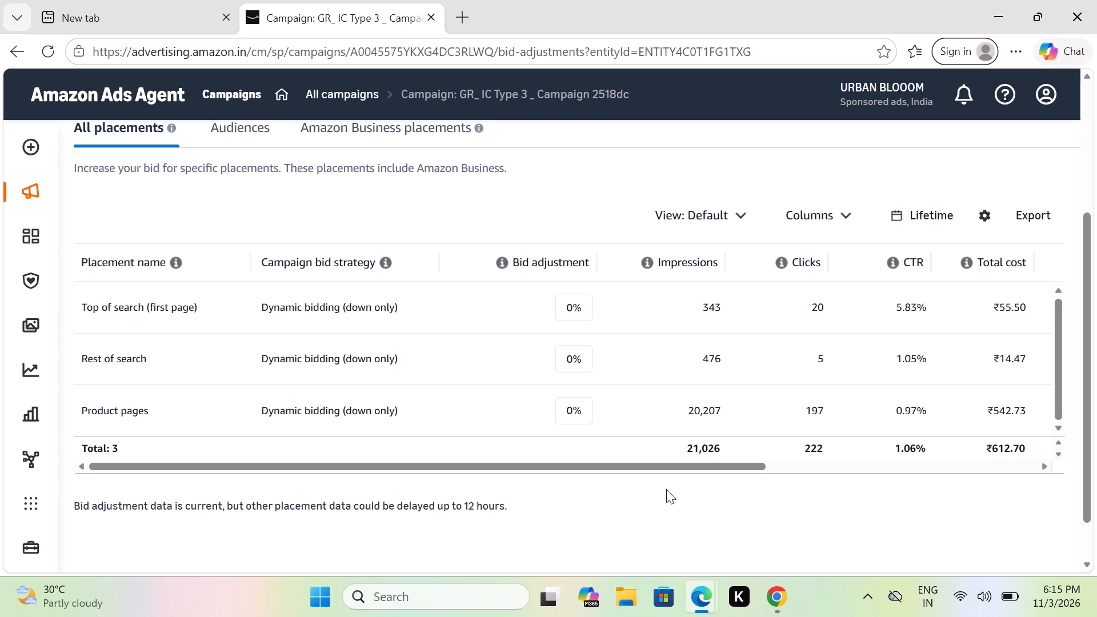
{"action": "scroll", "coordinate": [666, 489], "scroll_direction": "up", "scroll_amount": 1}
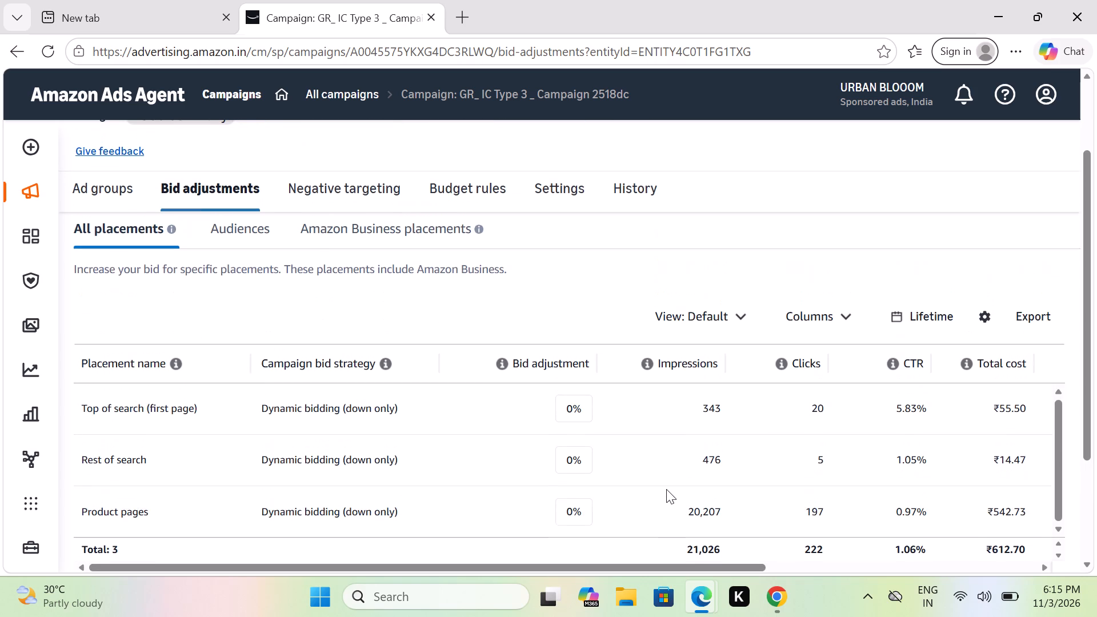
{"action": "scroll", "coordinate": [666, 489], "scroll_direction": "up", "scroll_amount": 2}
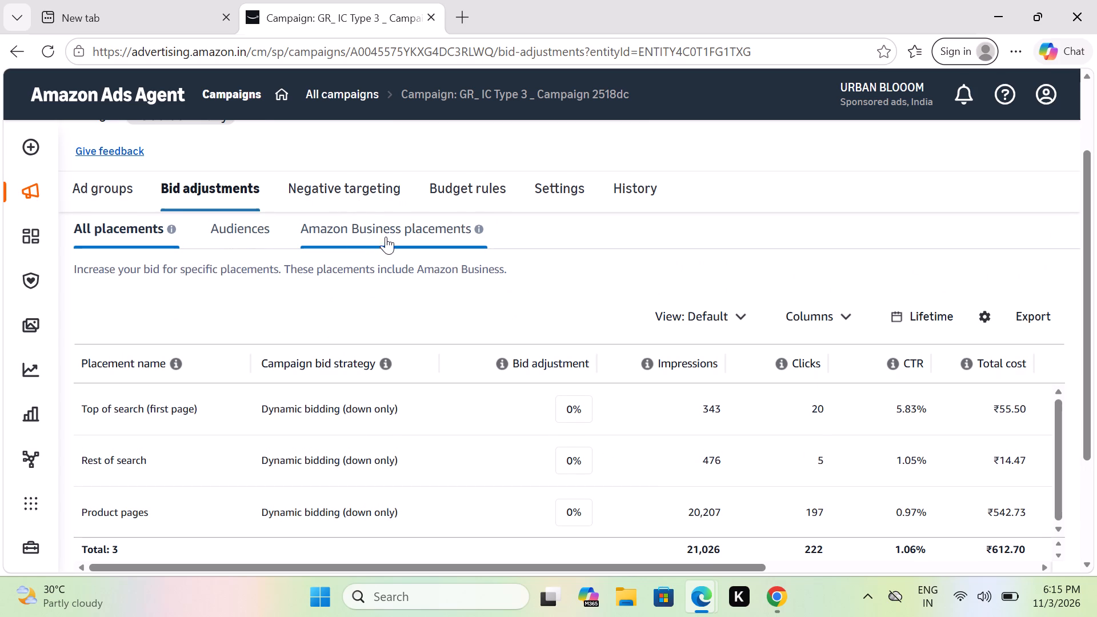
Check the campaign's budget rules.
{"action": "left_click", "coordinate": [474, 198]}
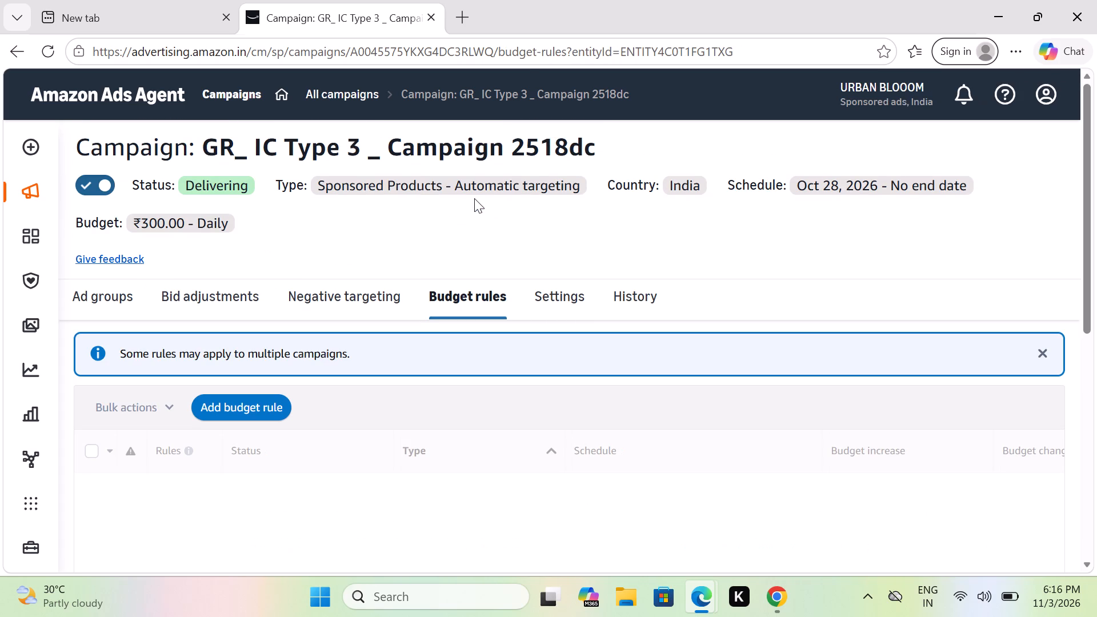
{"action": "scroll", "coordinate": [474, 198], "scroll_direction": "down", "scroll_amount": 2}
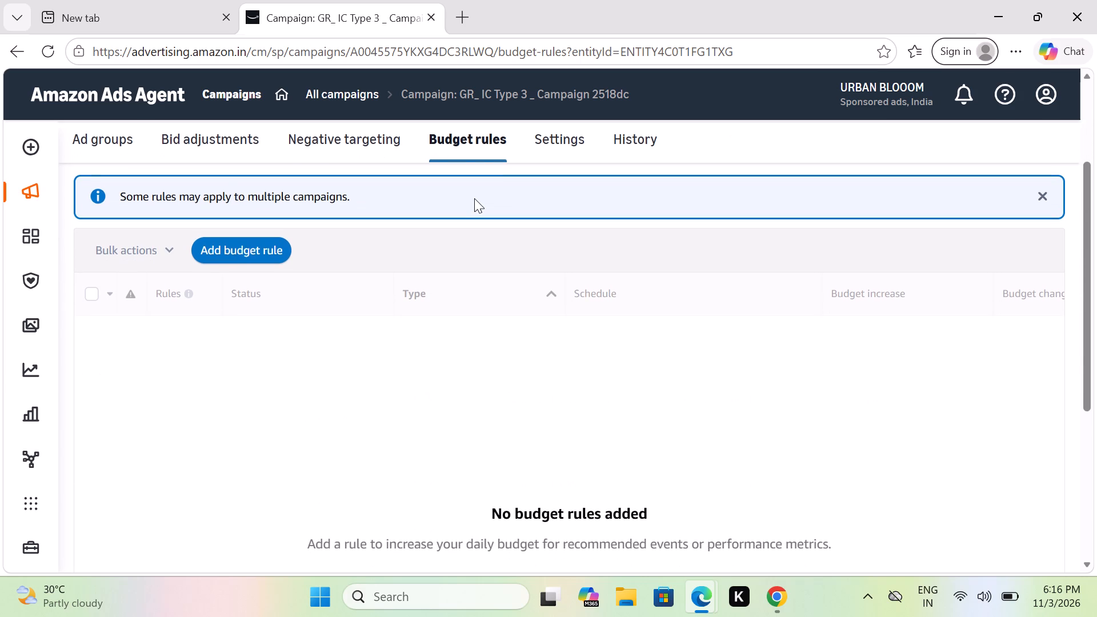
{"action": "scroll", "coordinate": [474, 198], "scroll_direction": "up", "scroll_amount": 3}
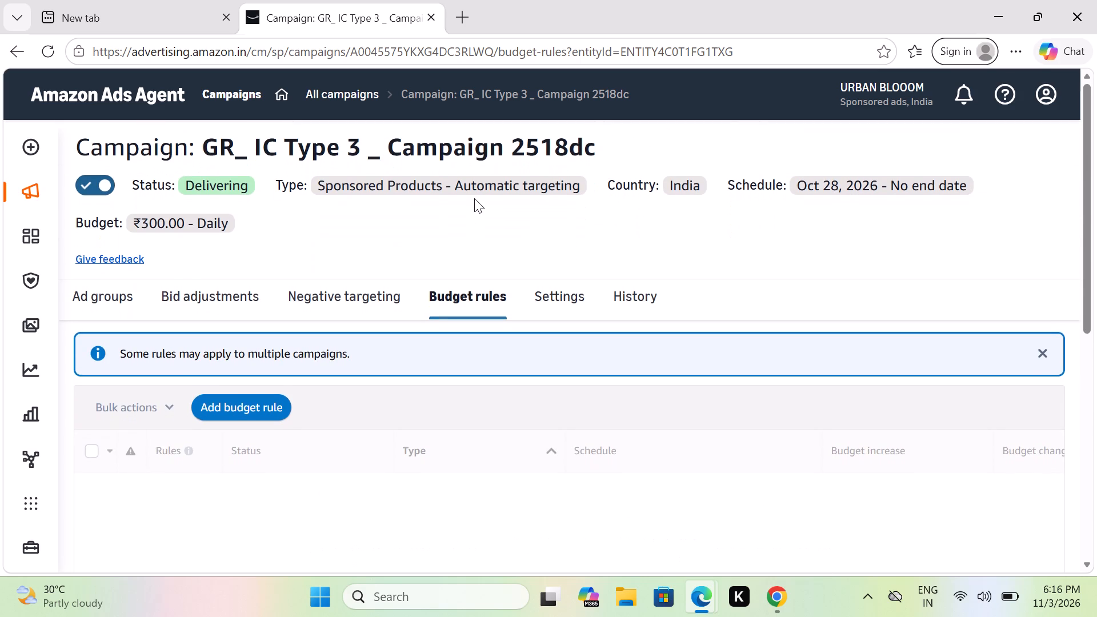
Return to the campaign's ad groups and examine the performance metrics, cost chart, and the Generic - Seeds group's status, default bid and suggested bid.
{"action": "left_click", "coordinate": [24, 56]}
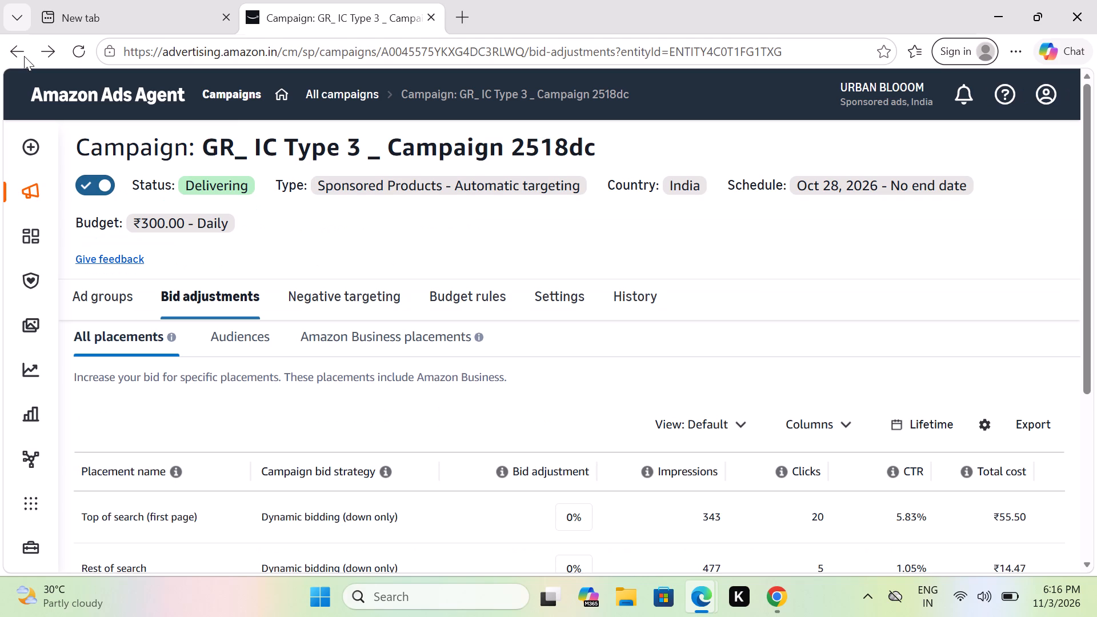
{"action": "scroll", "coordinate": [24, 56], "scroll_direction": "down", "scroll_amount": 1}
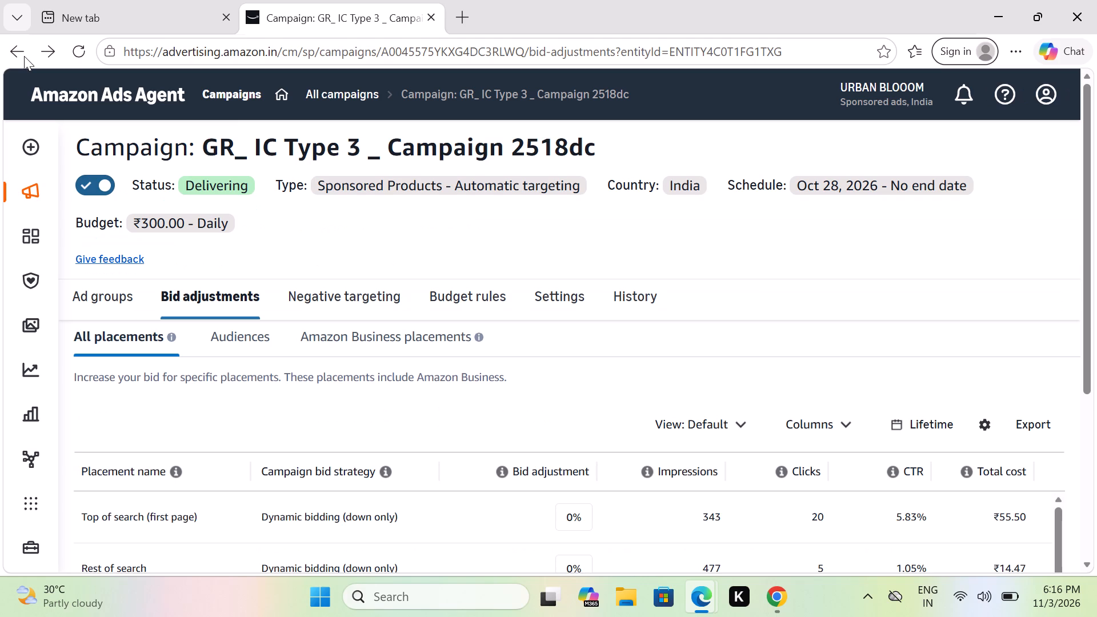
{"action": "left_click", "coordinate": [24, 56]}
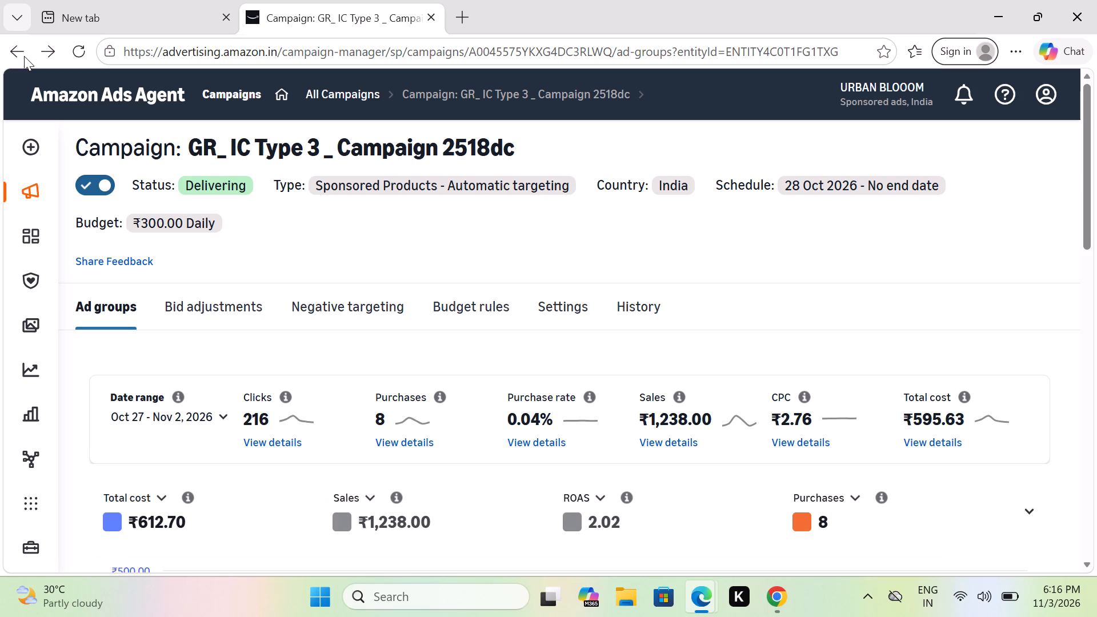
{"action": "scroll", "coordinate": [24, 56], "scroll_direction": "down", "scroll_amount": 1}
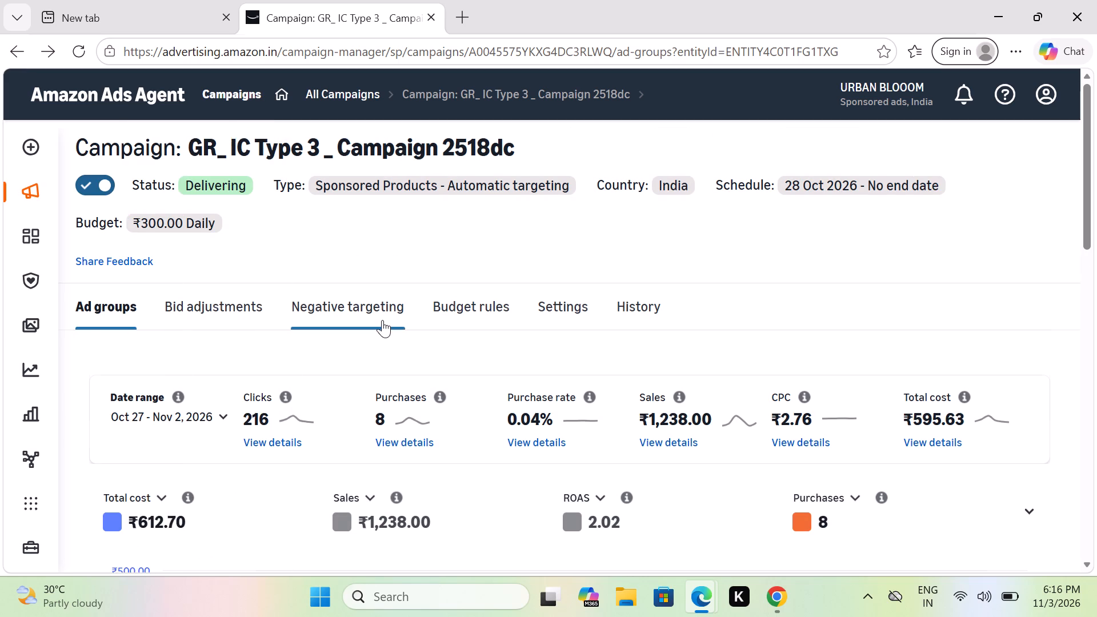
{"action": "scroll", "coordinate": [382, 320], "scroll_direction": "down", "scroll_amount": 7}
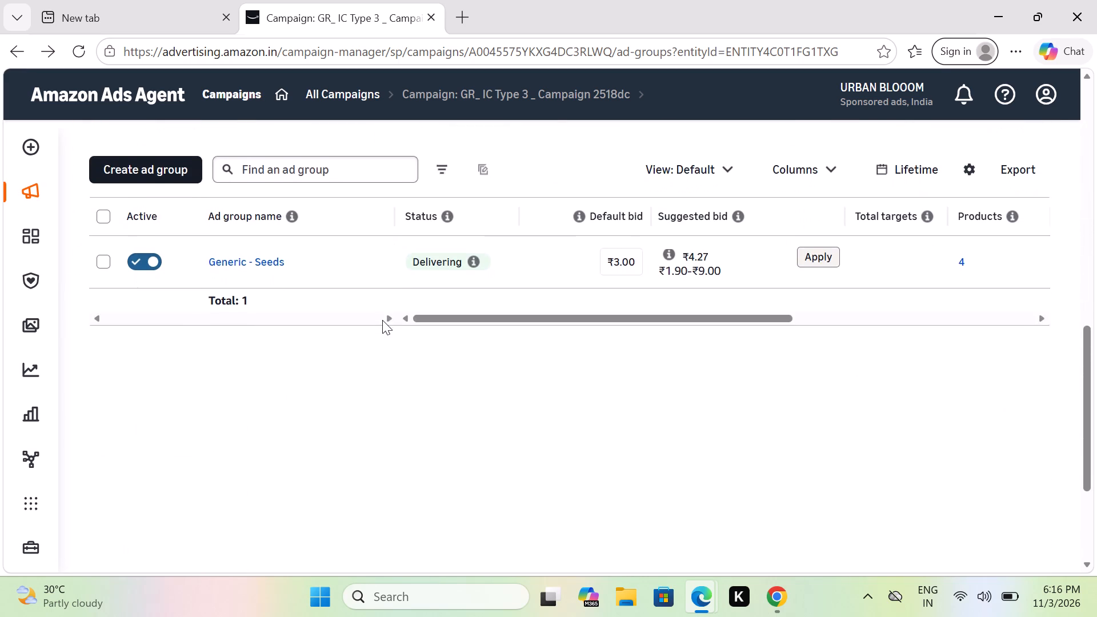
{"action": "scroll", "coordinate": [382, 320], "scroll_direction": "down", "scroll_amount": 1}
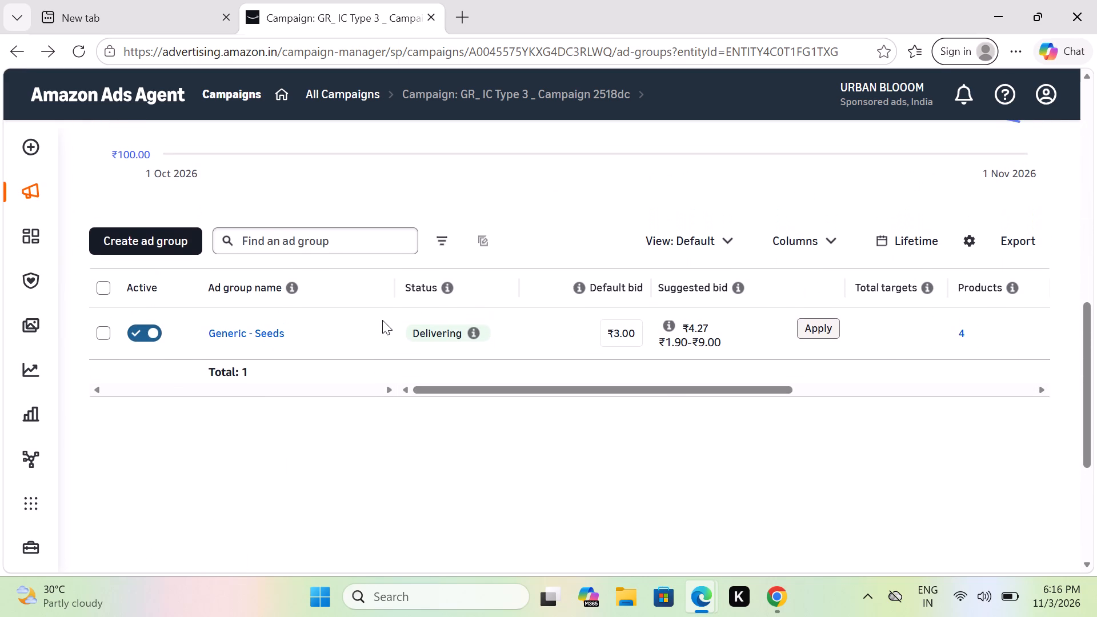
{"action": "scroll", "coordinate": [382, 320], "scroll_direction": "down", "scroll_amount": 2}
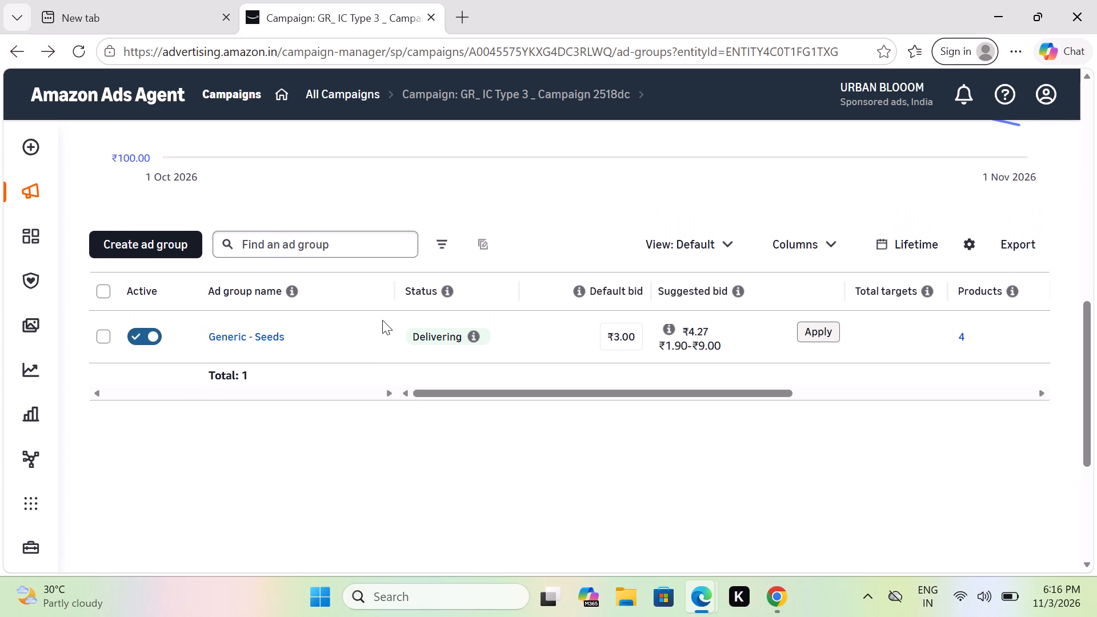
{"action": "scroll", "coordinate": [382, 320], "scroll_direction": "down", "scroll_amount": 2}
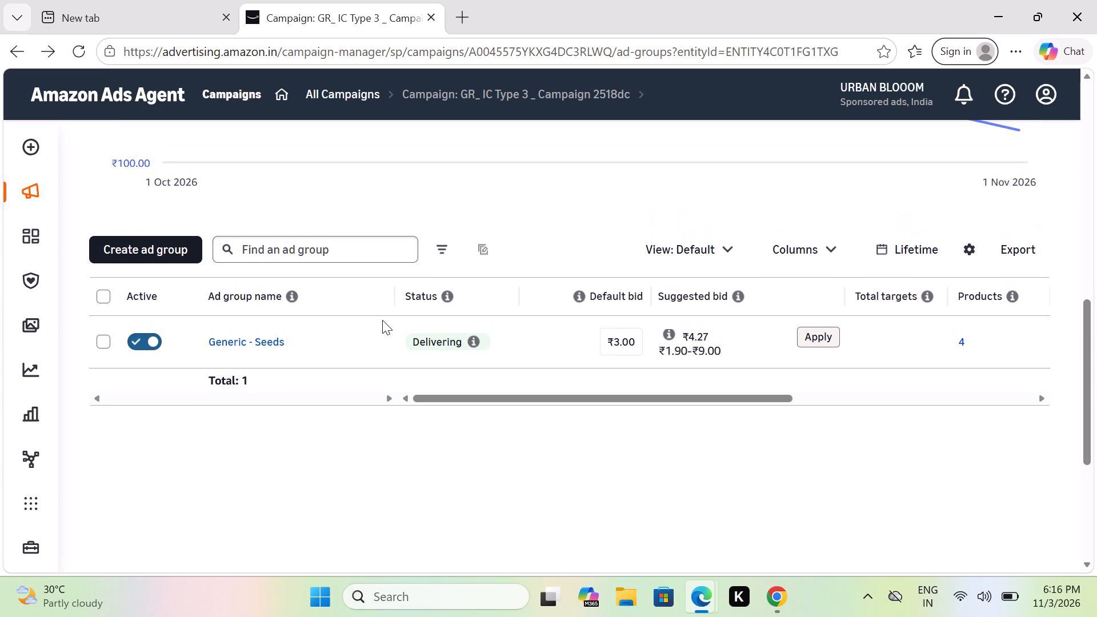
{"action": "scroll", "coordinate": [382, 320], "scroll_direction": "up", "scroll_amount": 3}
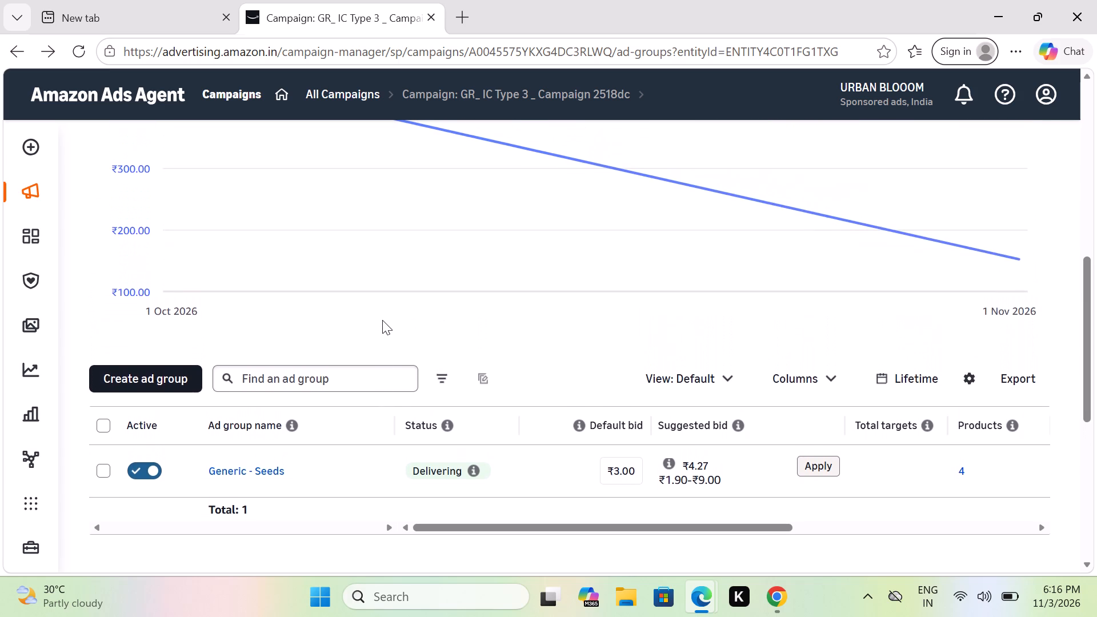
{"action": "scroll", "coordinate": [382, 320], "scroll_direction": "up", "scroll_amount": 6}
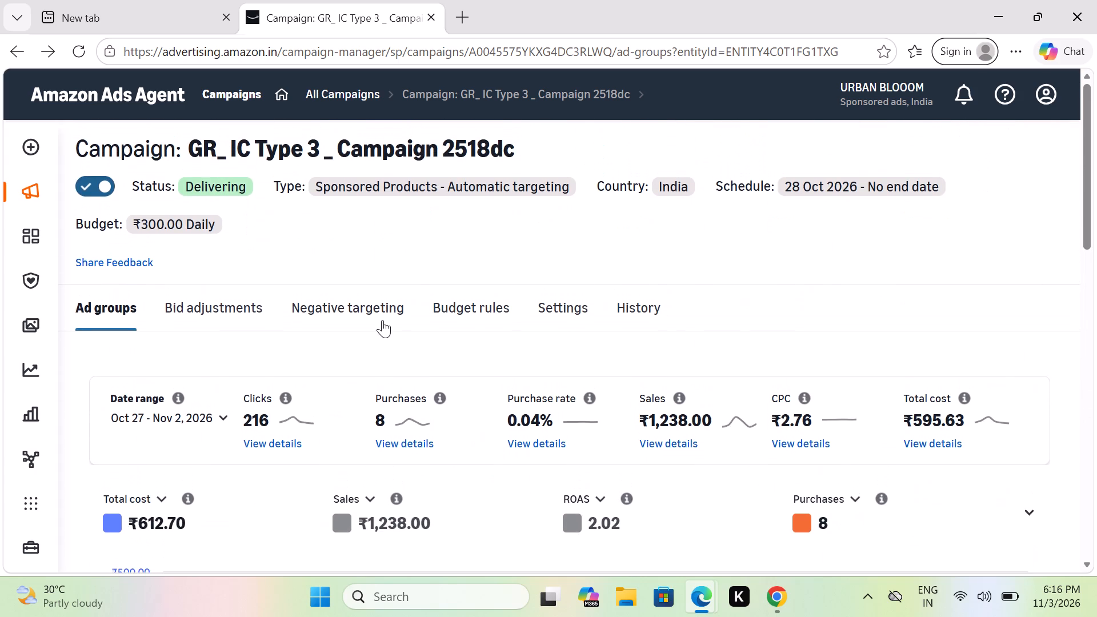
{"action": "scroll", "coordinate": [382, 320], "scroll_direction": "right", "scroll_amount": 1}
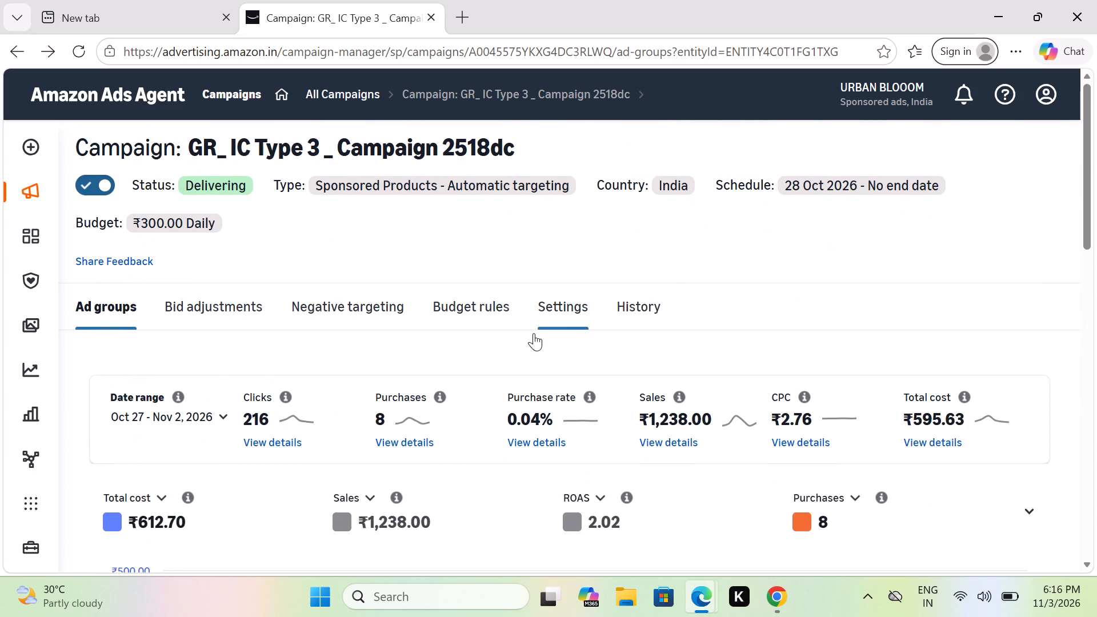
Examine the campaign's negative keywords and negative product targets, and close the campaign page.
{"action": "left_click", "coordinate": [391, 311]}
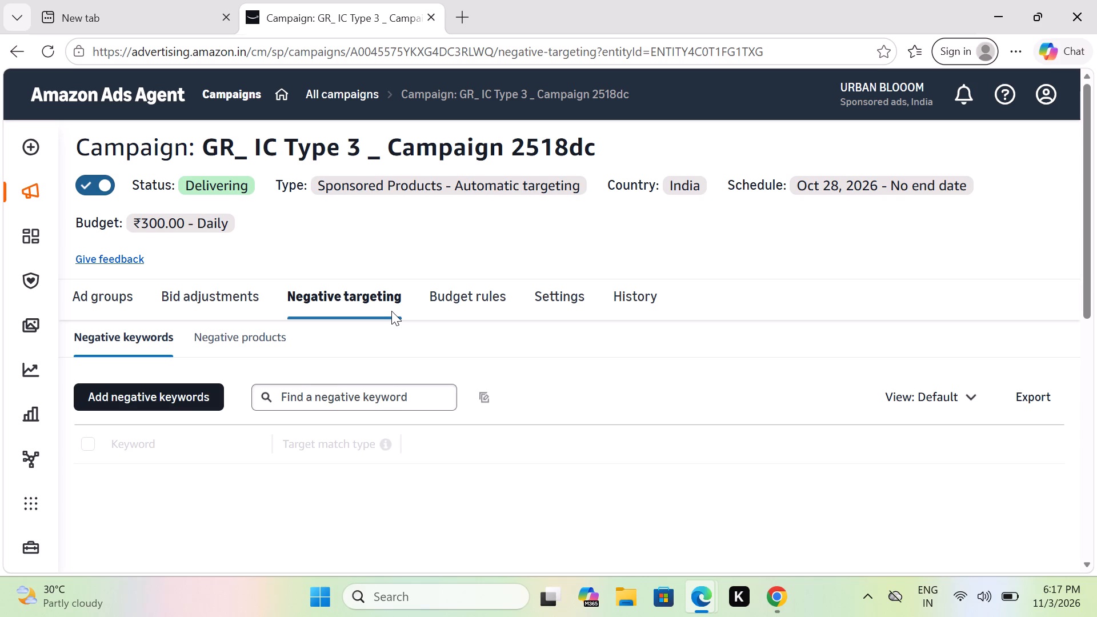
{"action": "scroll", "coordinate": [587, 395], "scroll_direction": "down", "scroll_amount": 1}
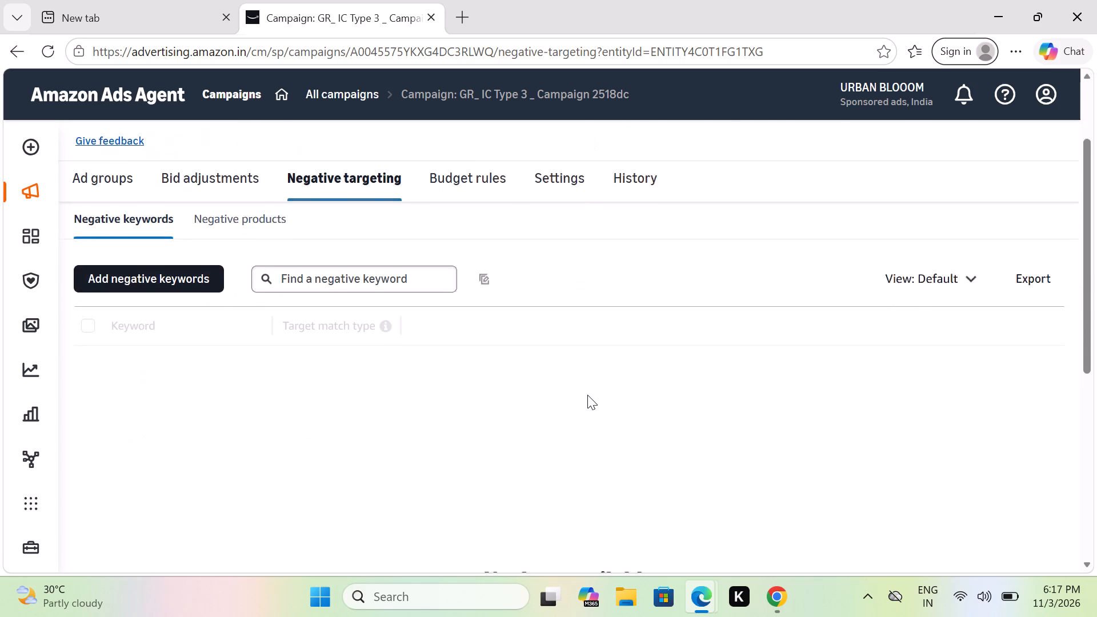
{"action": "scroll", "coordinate": [587, 395], "scroll_direction": "down", "scroll_amount": 1}
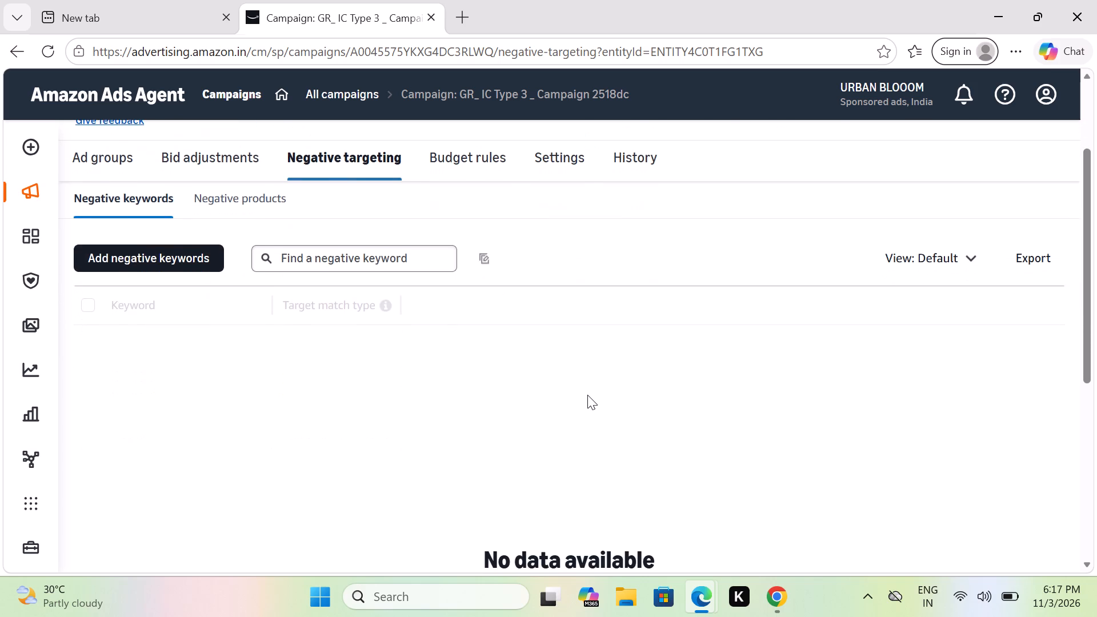
{"action": "scroll", "coordinate": [587, 395], "scroll_direction": "up", "scroll_amount": 3}
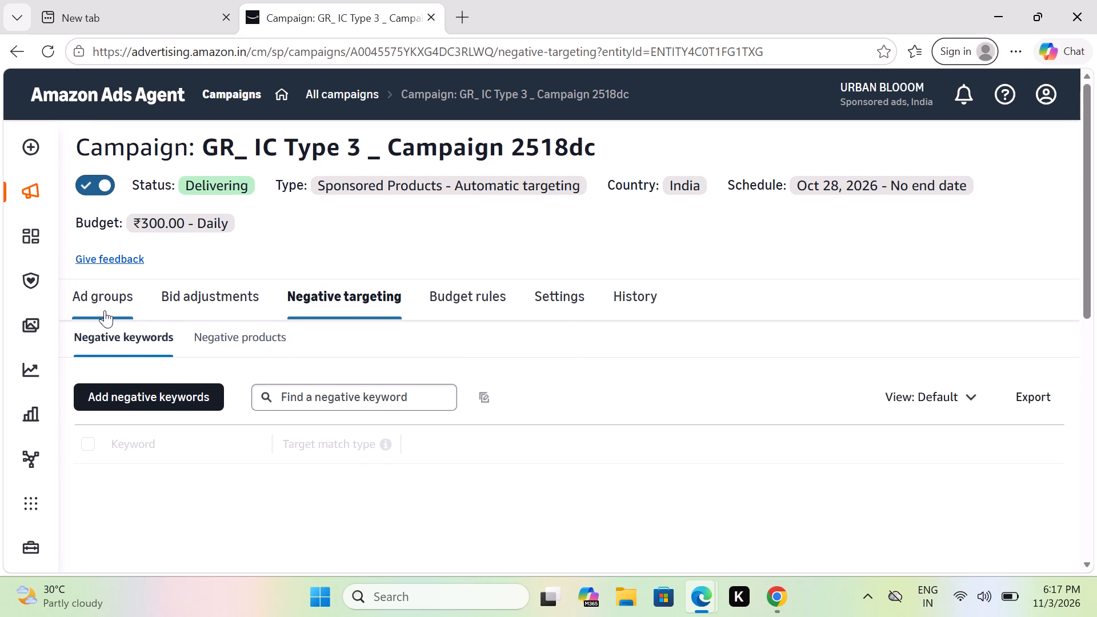
{"action": "scroll", "coordinate": [116, 297], "scroll_direction": "right", "scroll_amount": 2}
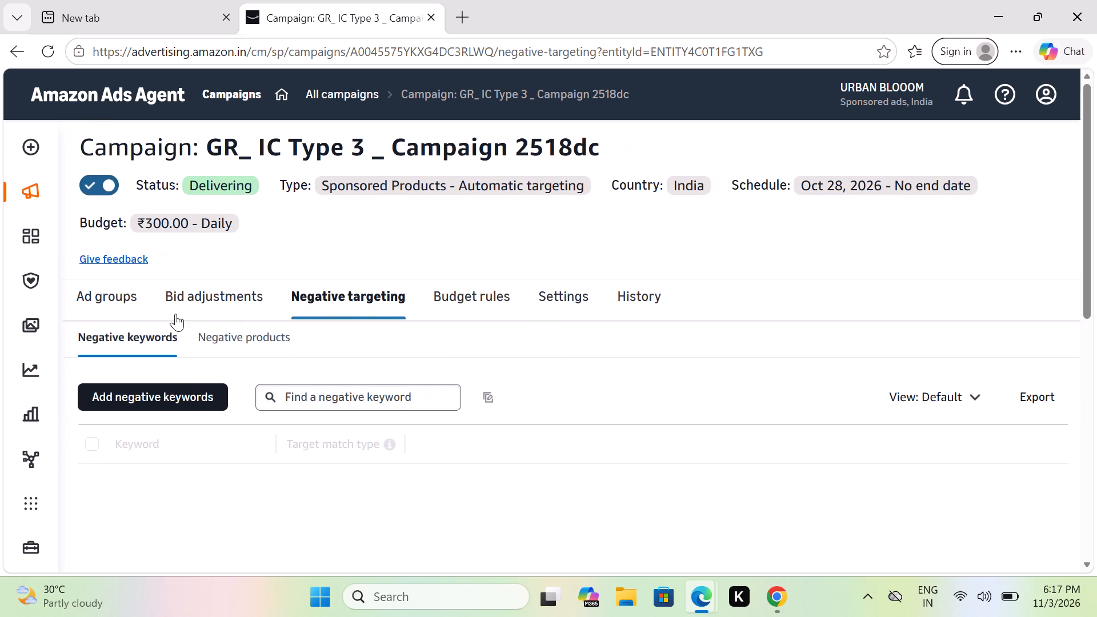
{"action": "left_click", "coordinate": [209, 340]}
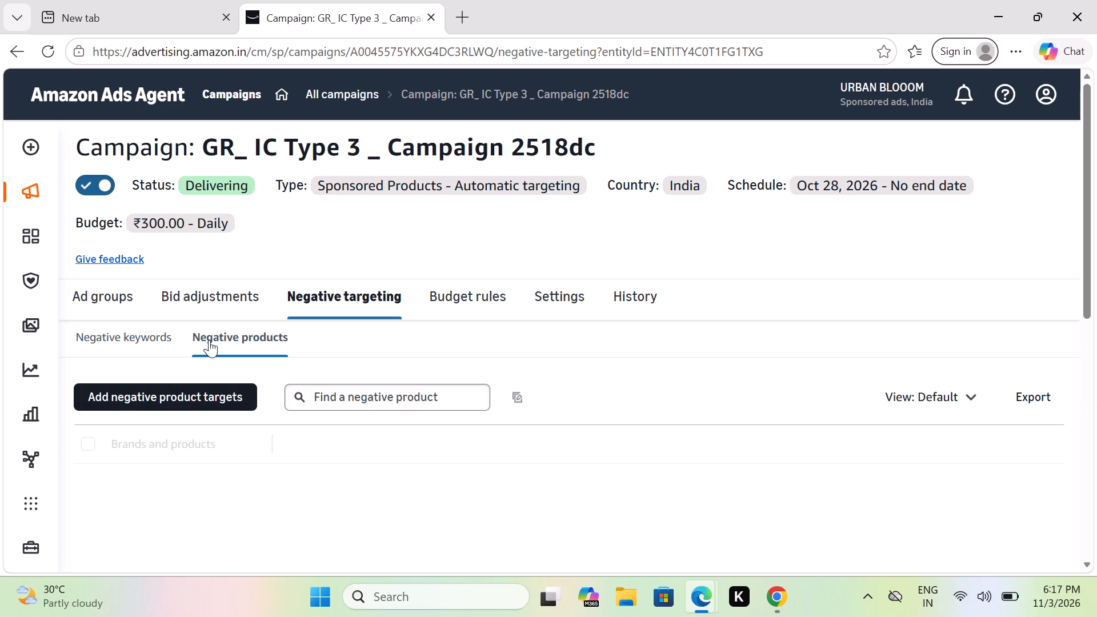
{"action": "scroll", "coordinate": [584, 358], "scroll_direction": "down", "scroll_amount": 1}
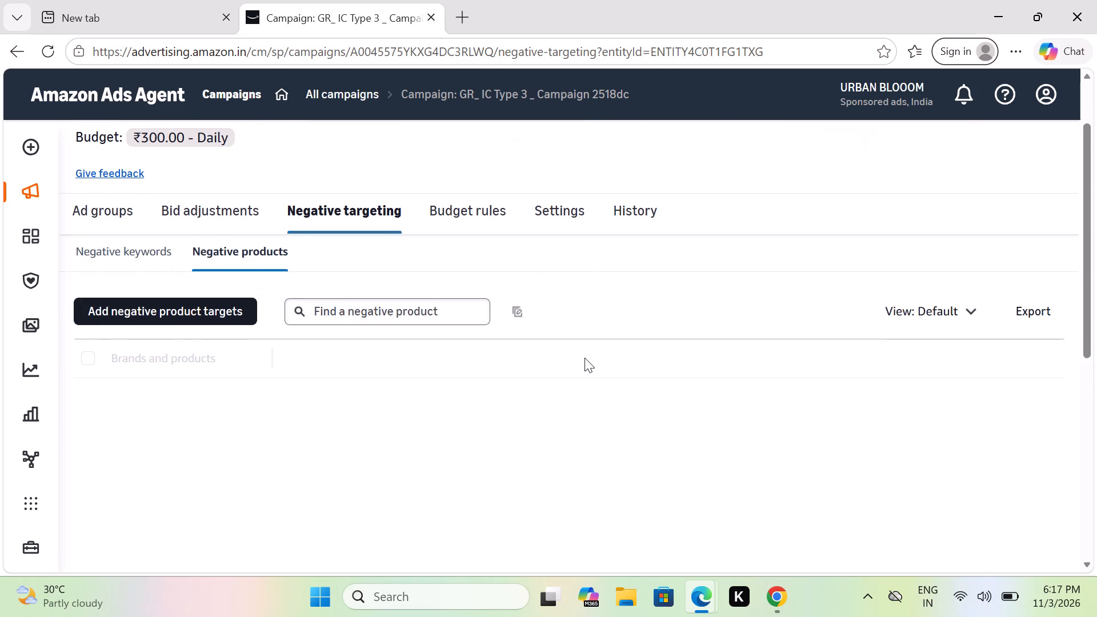
{"action": "scroll", "coordinate": [584, 358], "scroll_direction": "down", "scroll_amount": 1}
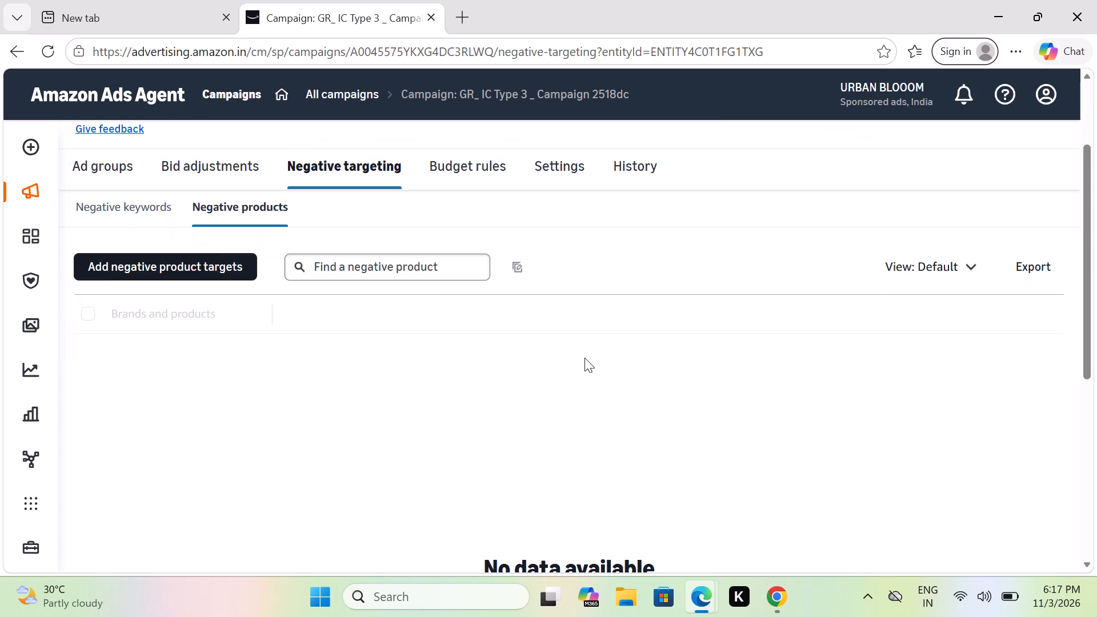
{"action": "scroll", "coordinate": [584, 358], "scroll_direction": "up", "scroll_amount": 6}
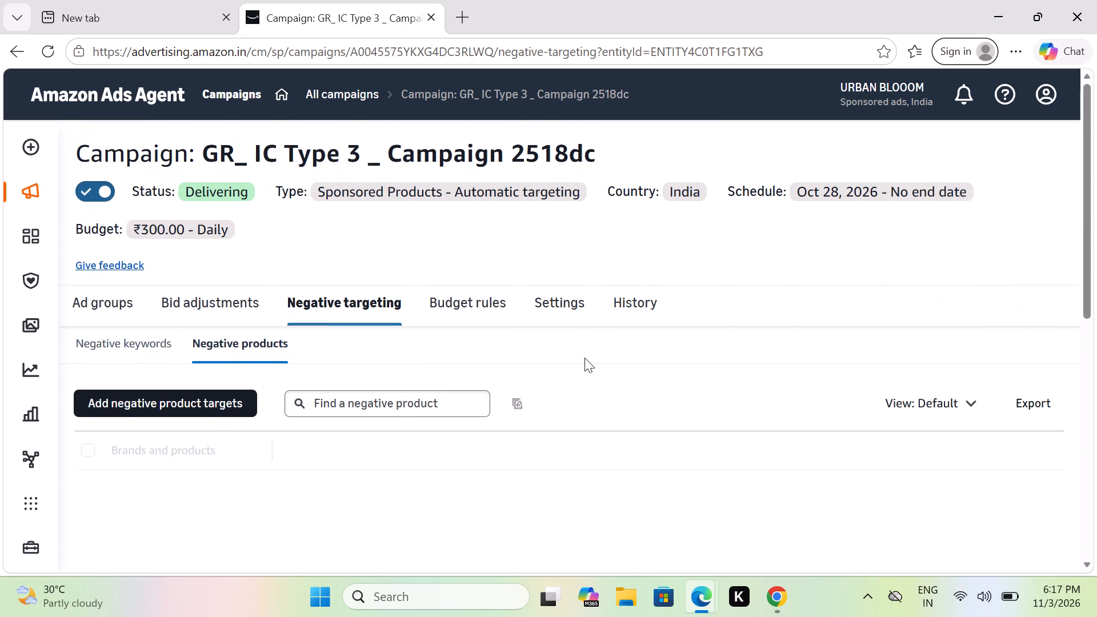
{"action": "left_click", "coordinate": [429, 21]}
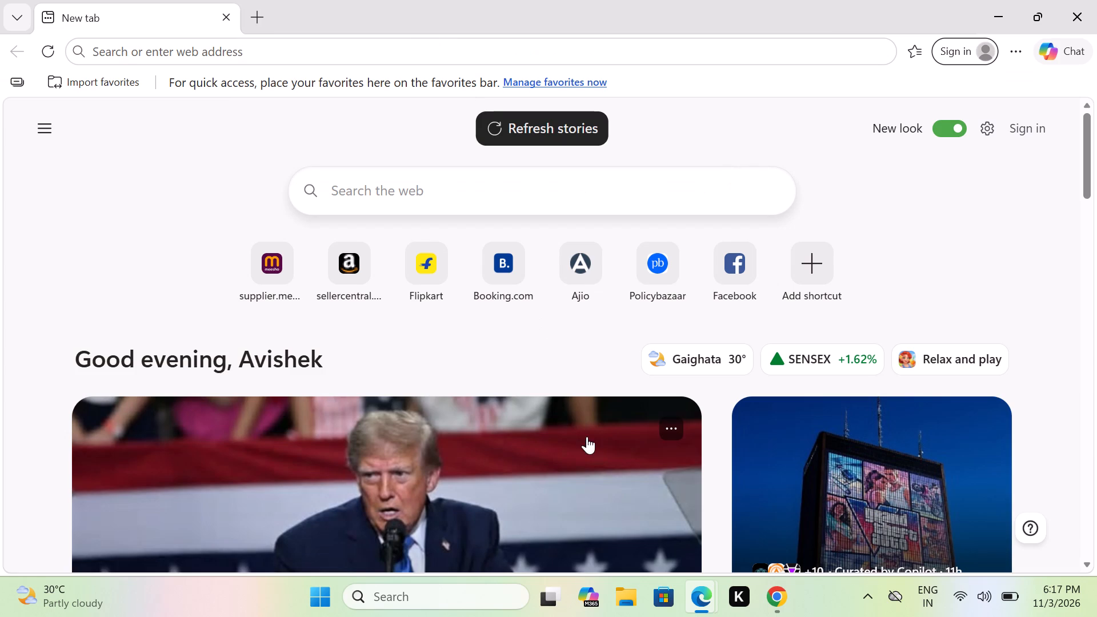
Switch to the Meesho supplier panel in Chrome and look through the product pricing list.
{"action": "left_click", "coordinate": [779, 591]}
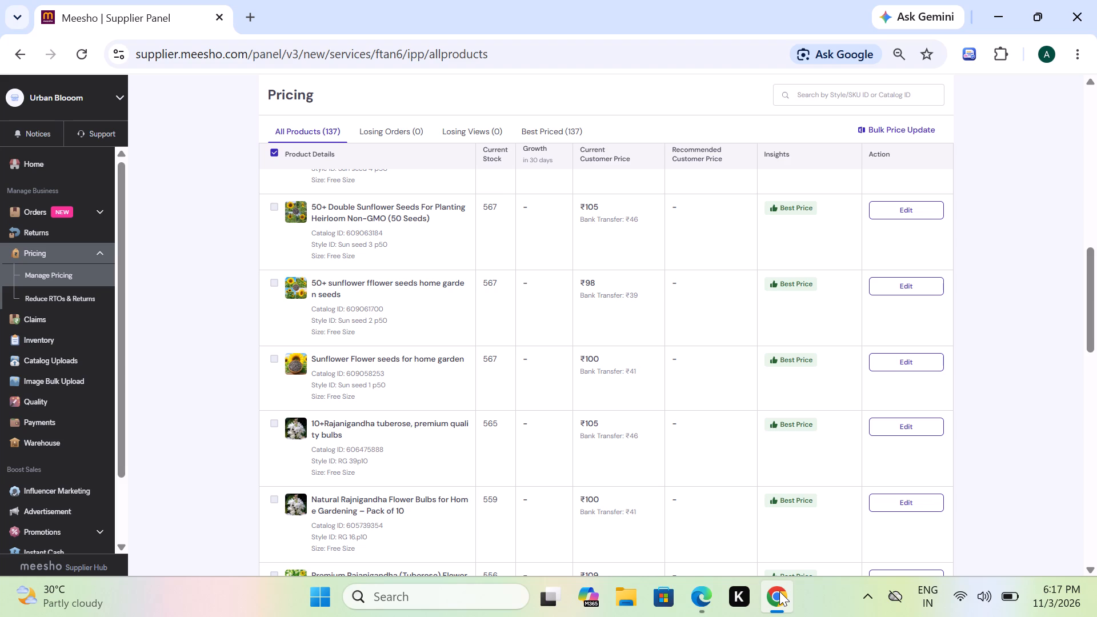
{"action": "scroll", "coordinate": [540, 405], "scroll_direction": "up", "scroll_amount": 1}
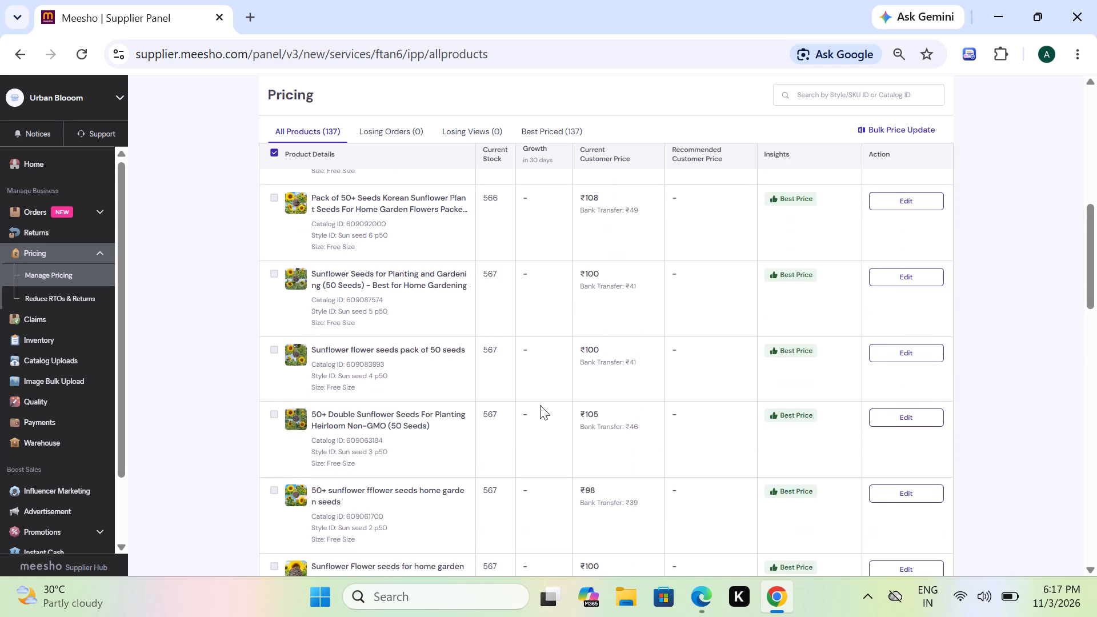
{"action": "scroll", "coordinate": [540, 405], "scroll_direction": "up", "scroll_amount": 3}
{"action": "scroll", "coordinate": [540, 405], "scroll_direction": "down", "scroll_amount": 1}
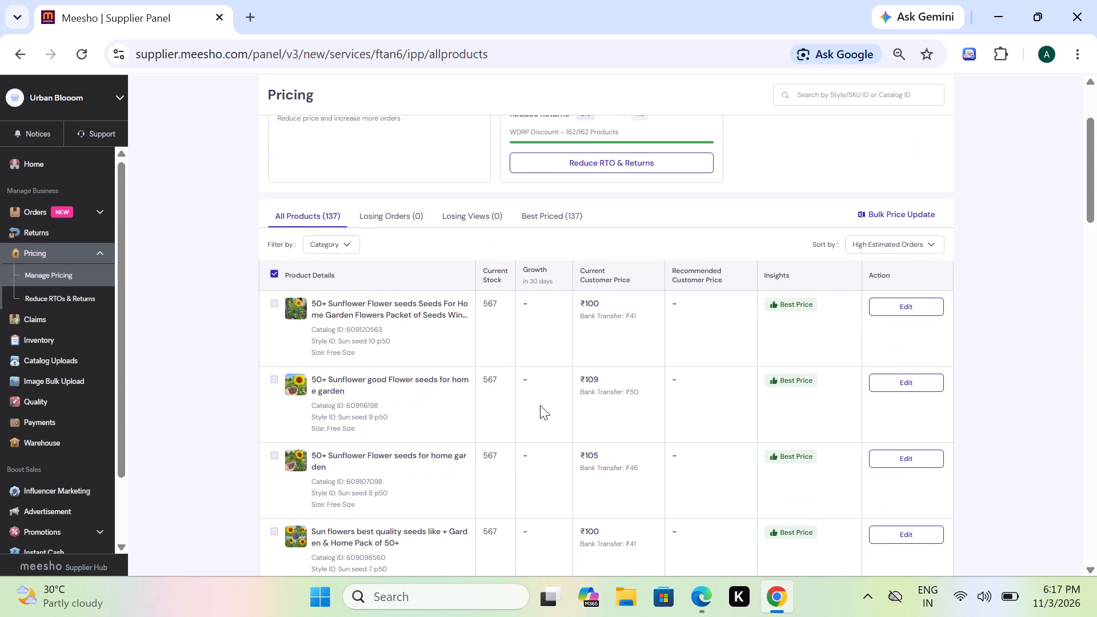
{"action": "scroll", "coordinate": [540, 405], "scroll_direction": "down", "scroll_amount": 2}
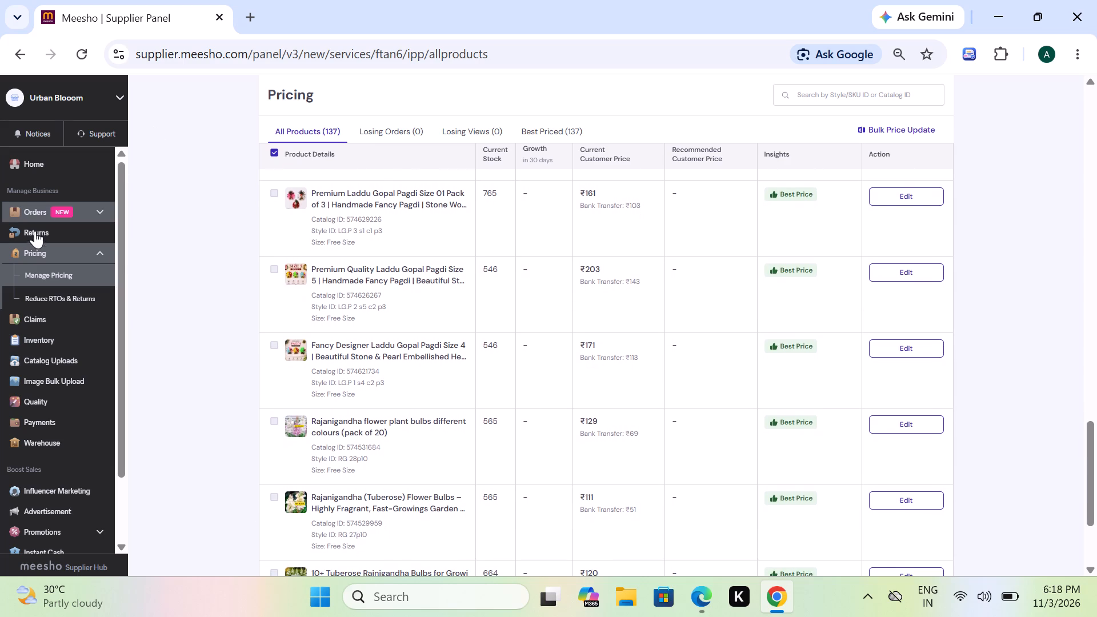
Review the on-hold and pending orders on Meesho.
{"action": "left_click", "coordinate": [40, 215]}
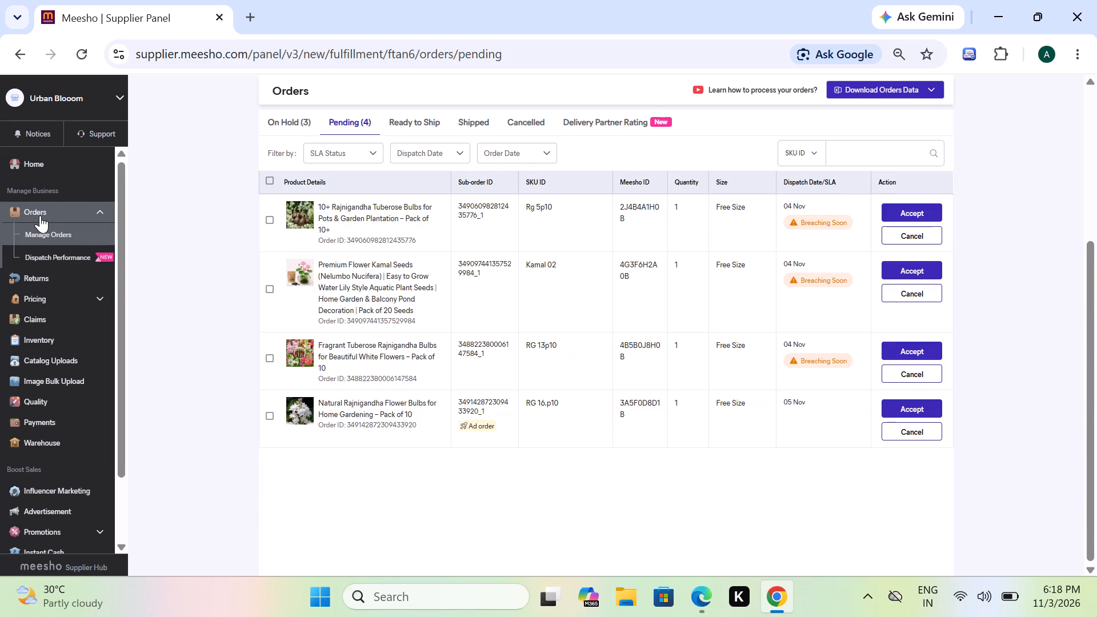
{"action": "left_click", "coordinate": [302, 131]}
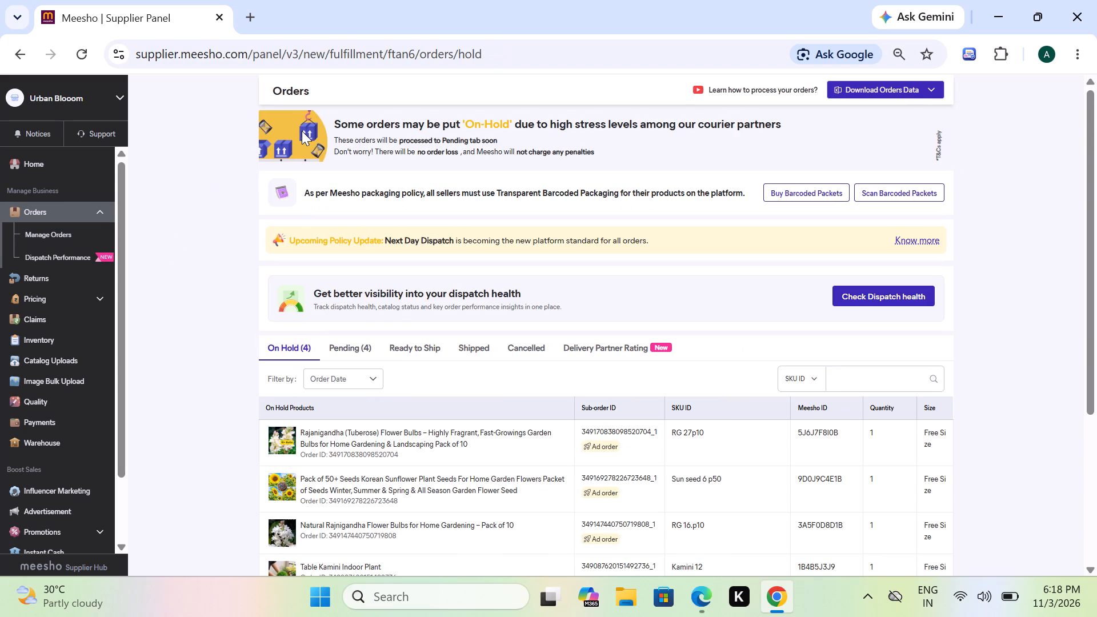
{"action": "scroll", "coordinate": [372, 423], "scroll_direction": "down", "scroll_amount": 1}
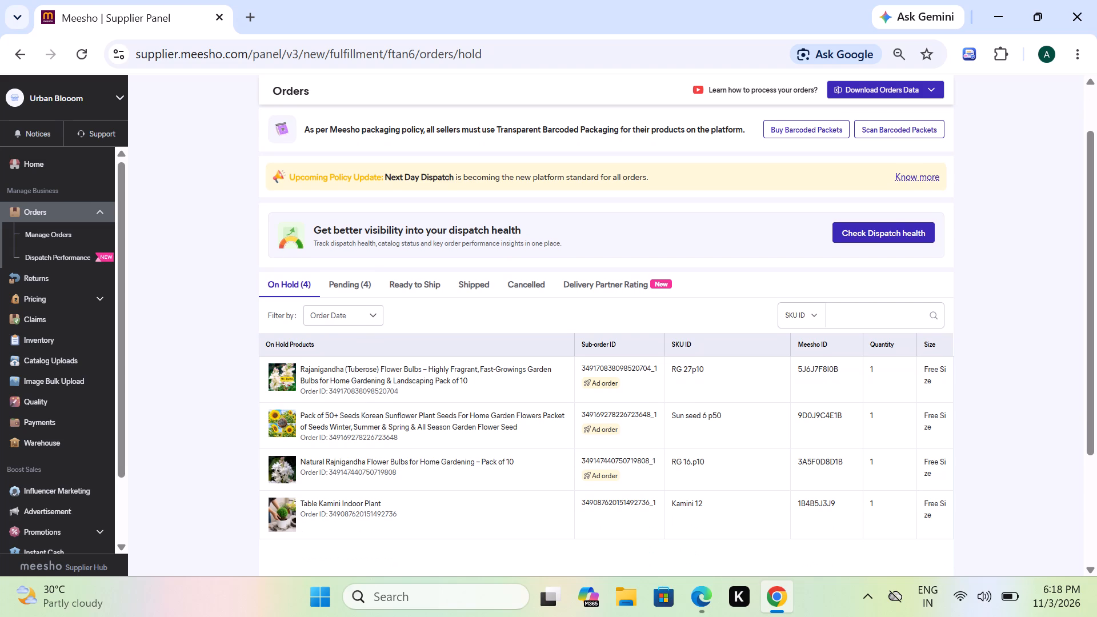
{"action": "left_click", "coordinate": [360, 287]}
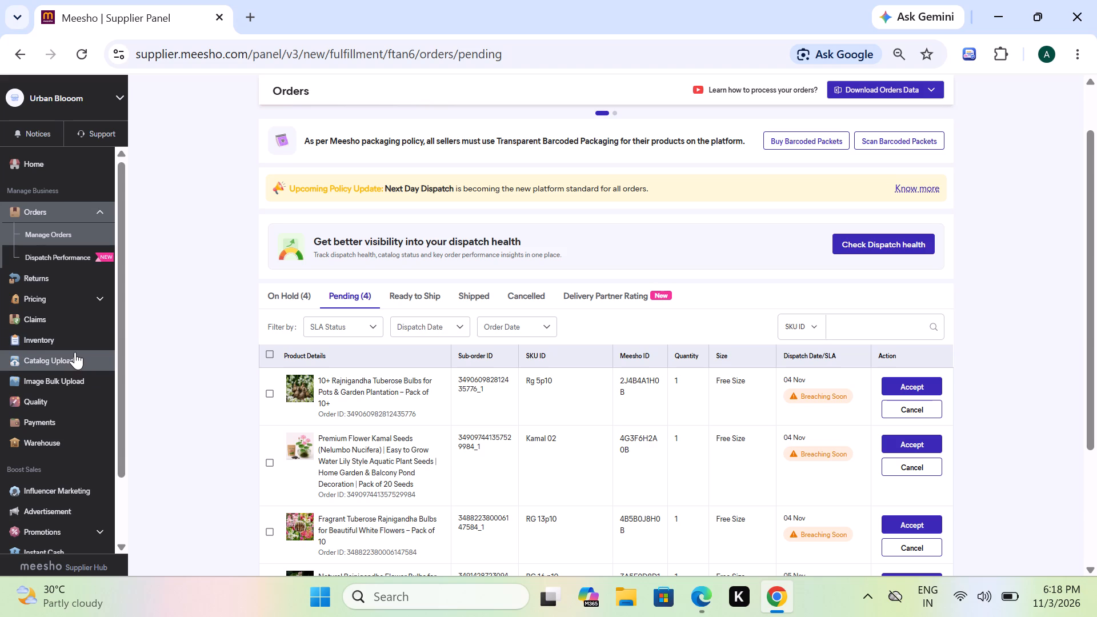
Find Rajanigandha flower plant bulbs different colours (pack of 20), style RG 28p20, in the inventory and open the product for editing.
{"action": "left_click", "coordinate": [77, 337]}
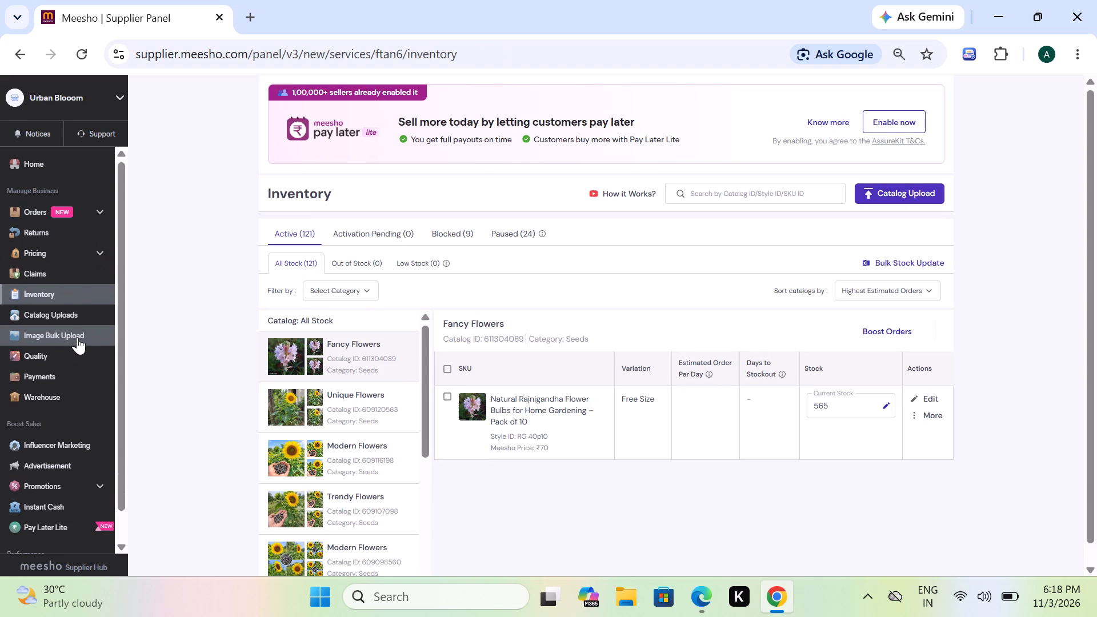
{"action": "scroll", "coordinate": [393, 484], "scroll_direction": "down", "scroll_amount": 2}
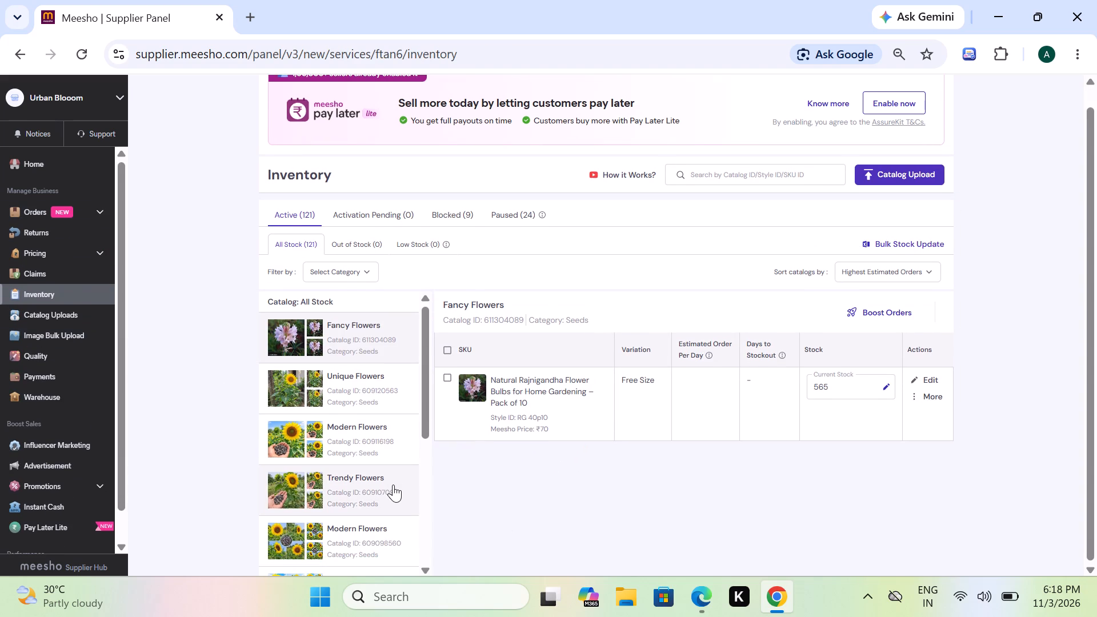
{"action": "scroll", "coordinate": [393, 484], "scroll_direction": "down", "scroll_amount": 3}
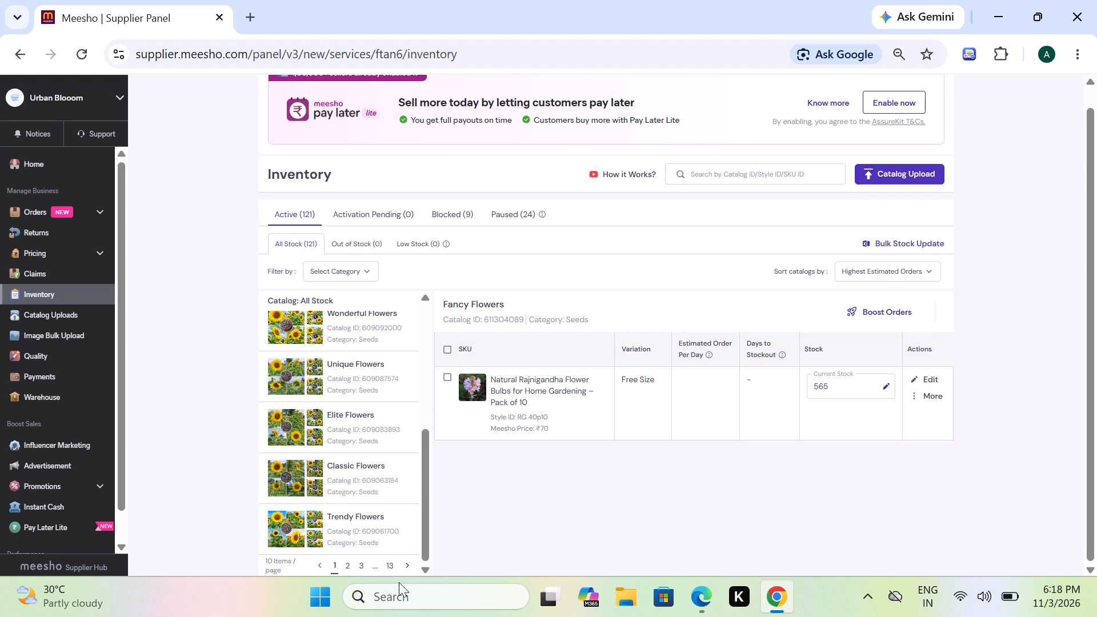
{"action": "left_click", "coordinate": [408, 570]}
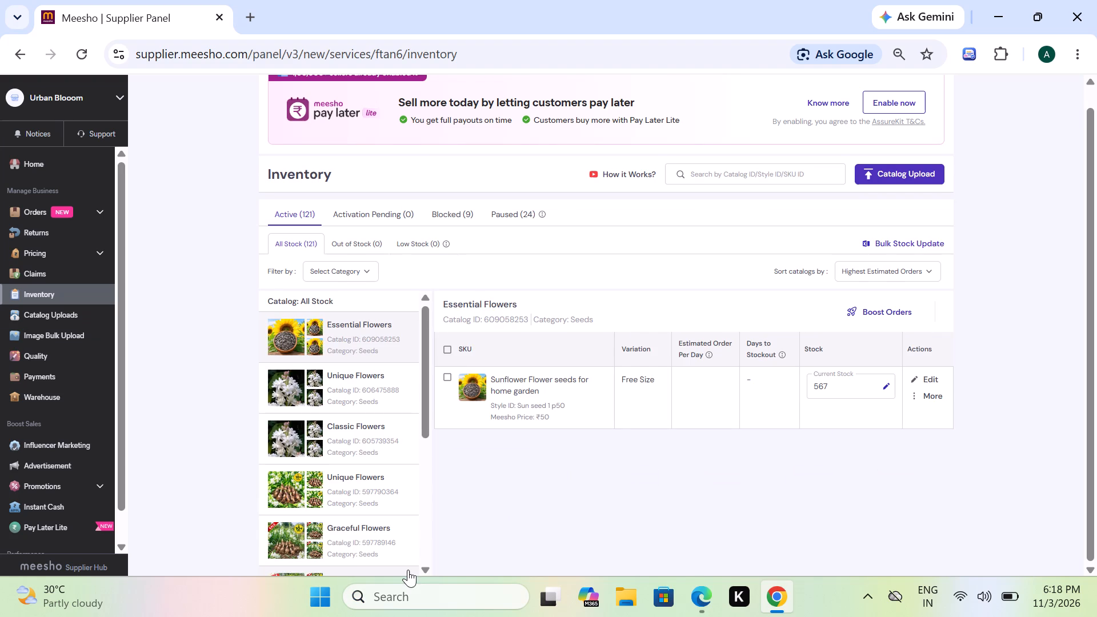
{"action": "scroll", "coordinate": [369, 439], "scroll_direction": "down", "scroll_amount": 4}
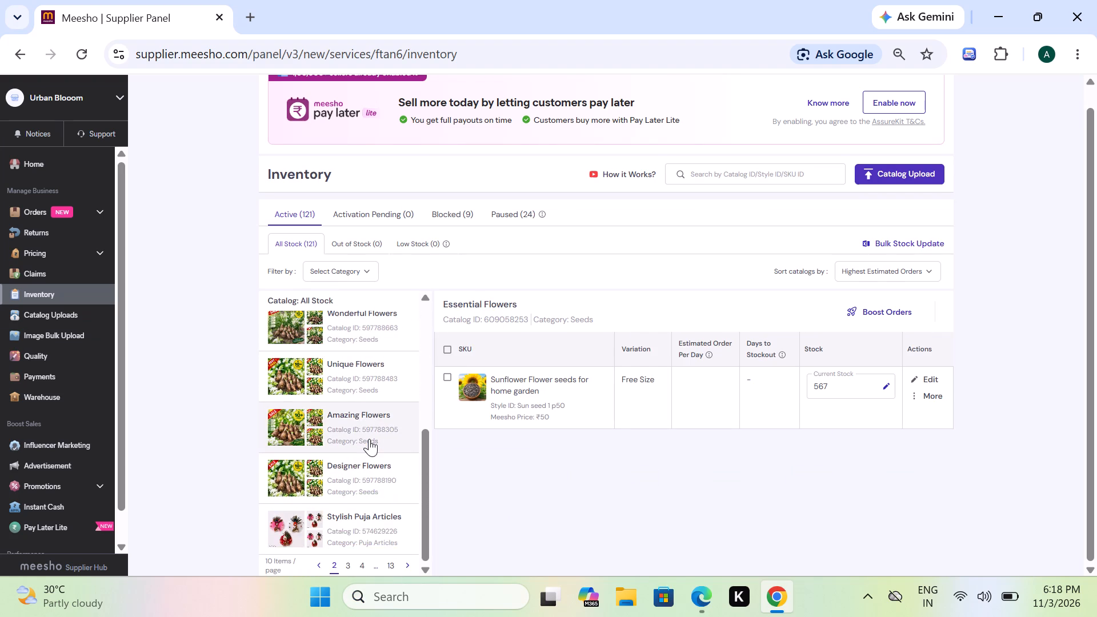
{"action": "scroll", "coordinate": [369, 439], "scroll_direction": "up", "scroll_amount": 4}
{"action": "scroll", "coordinate": [369, 439], "scroll_direction": "down", "scroll_amount": 5}
{"action": "left_click", "coordinate": [405, 569]}
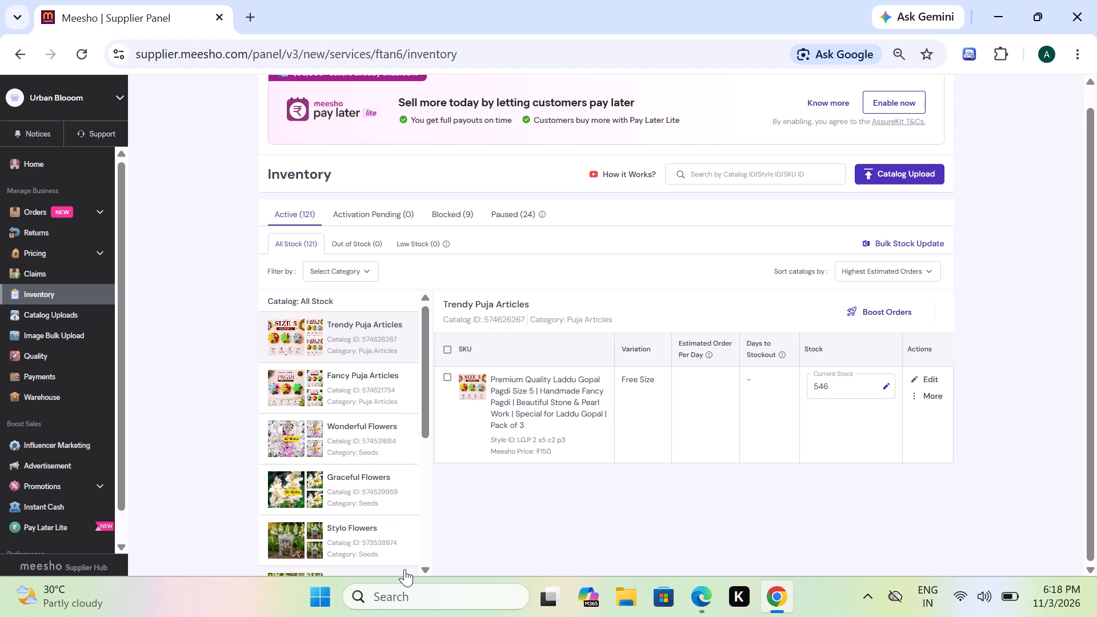
{"action": "left_click", "coordinate": [405, 569]}
{"action": "left_click", "coordinate": [304, 442]}
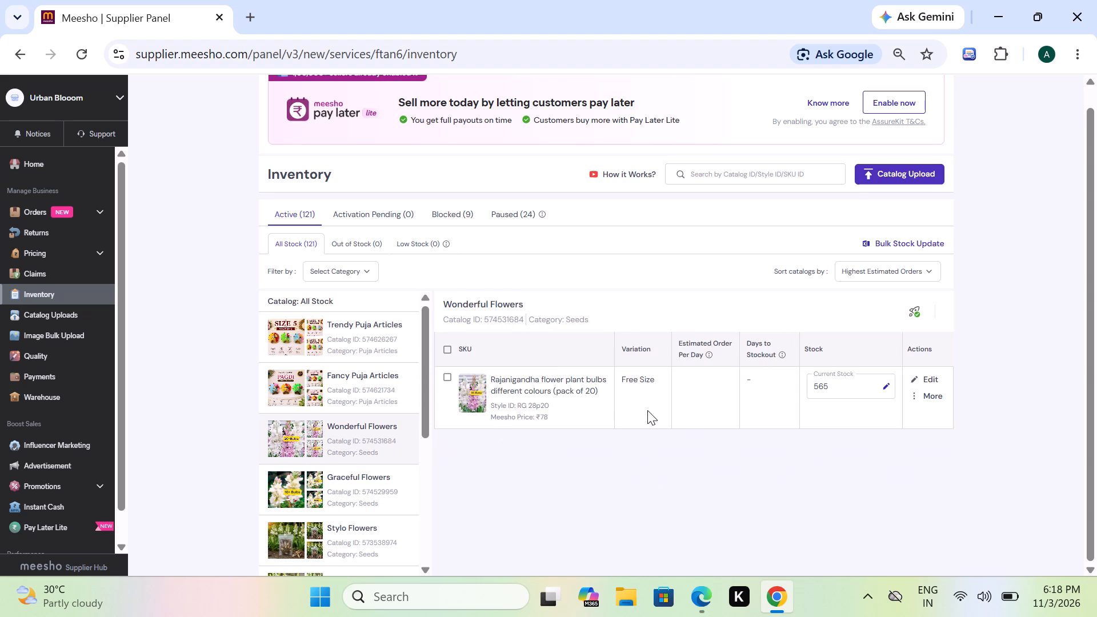
{"action": "left_click", "coordinate": [914, 372]}
{"action": "left_click", "coordinate": [914, 378]}
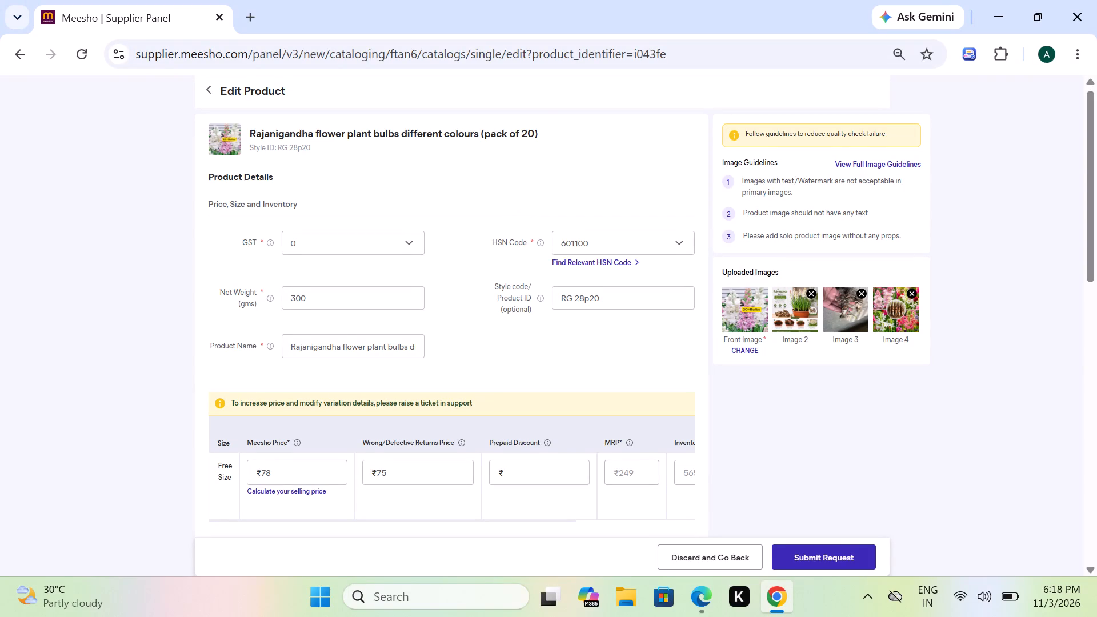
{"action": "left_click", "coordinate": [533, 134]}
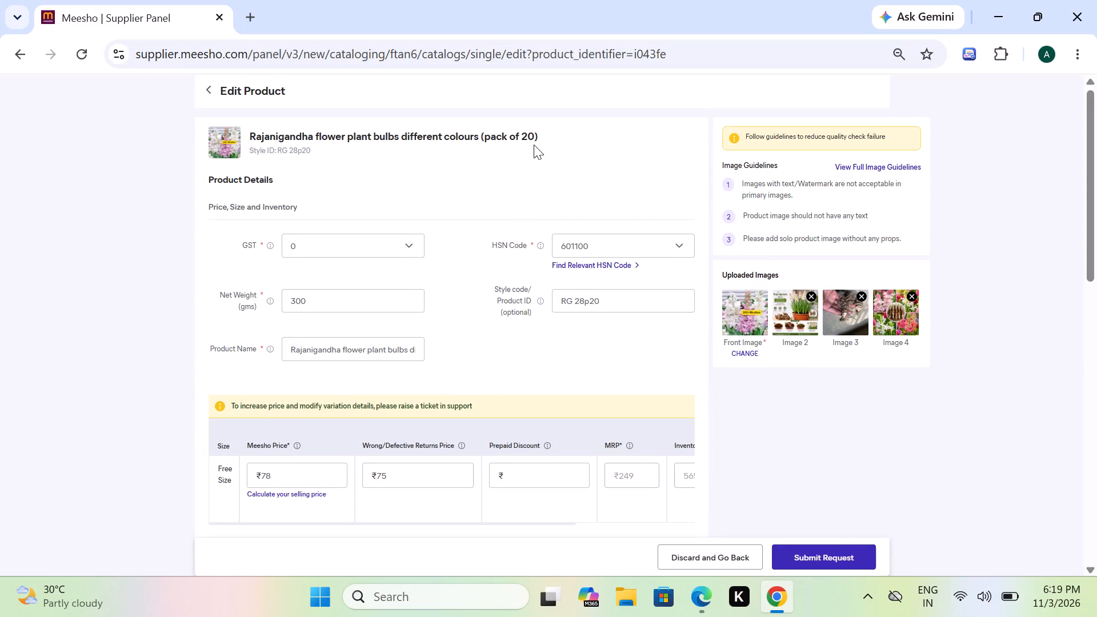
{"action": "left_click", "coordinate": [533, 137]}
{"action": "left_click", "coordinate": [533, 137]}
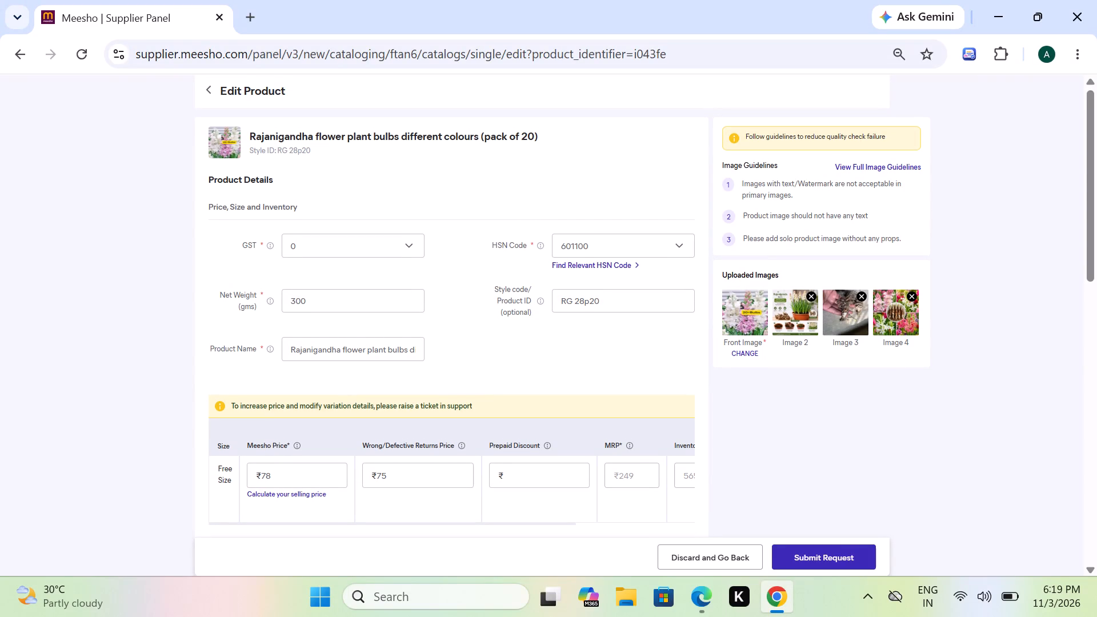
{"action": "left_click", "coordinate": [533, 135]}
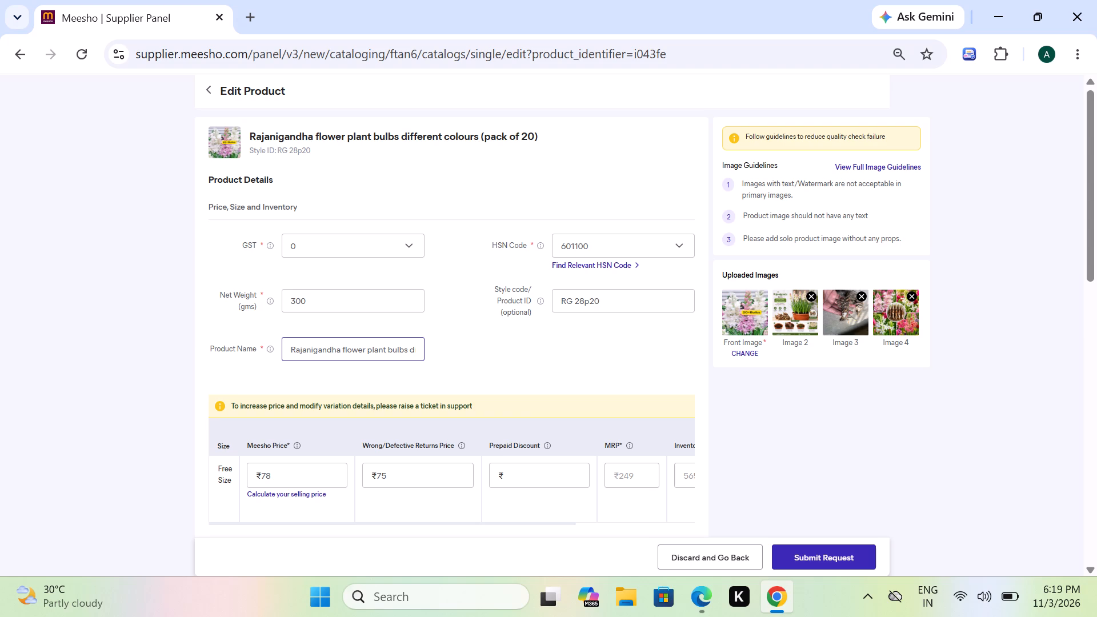
Add a plus sign after 20 in the product name so that it ends with (pack of 20+).
{"action": "left_click", "coordinate": [391, 350]}
{"action": "key", "text": "Right"}
{"action": "key", "text": "Right"}
{"action": "key", "text": "Right"}
{"action": "key", "text": "Right"}
{"action": "key", "text": "Right"}
{"action": "key", "text": "Right"}
{"action": "key", "text": "Right"}
{"action": "key", "text": "Right"}
{"action": "key", "text": "Right"}
{"action": "key", "text": "Right"}
{"action": "key", "text": "Right"}
{"action": "key", "text": "Right"}
{"action": "key", "text": "Right"}
{"action": "key", "text": "Right"}
{"action": "key", "text": "Right"}
{"action": "key", "text": "Right"}
{"action": "key", "text": "Right"}
{"action": "key", "text": "Right"}
{"action": "key", "text": "Right"}
{"action": "key", "text": "Right"}
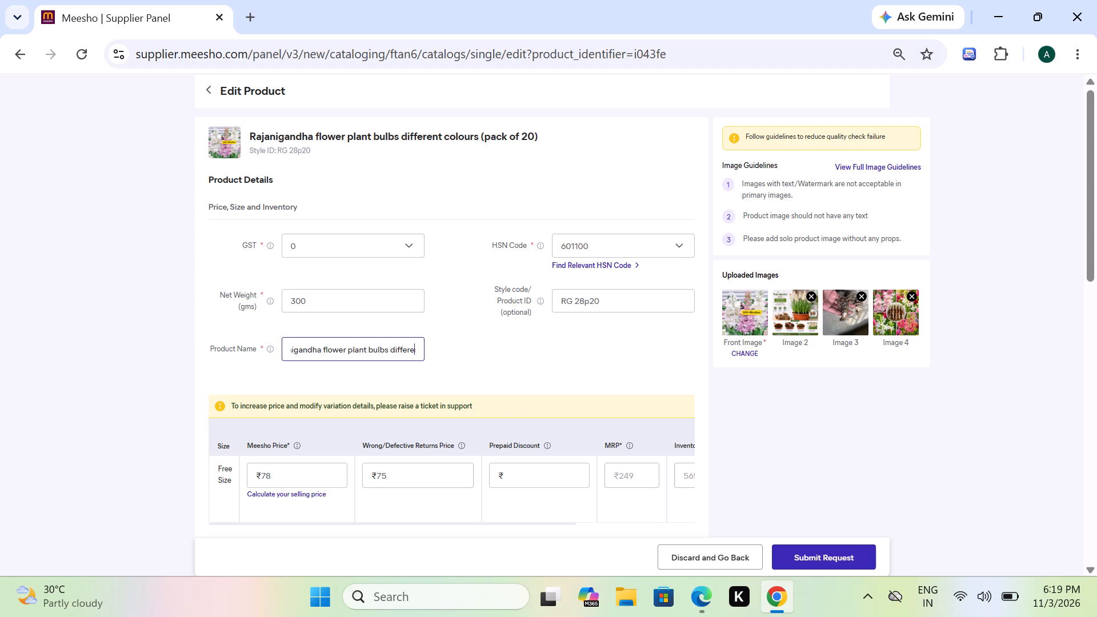
{"action": "key", "text": "Left"}
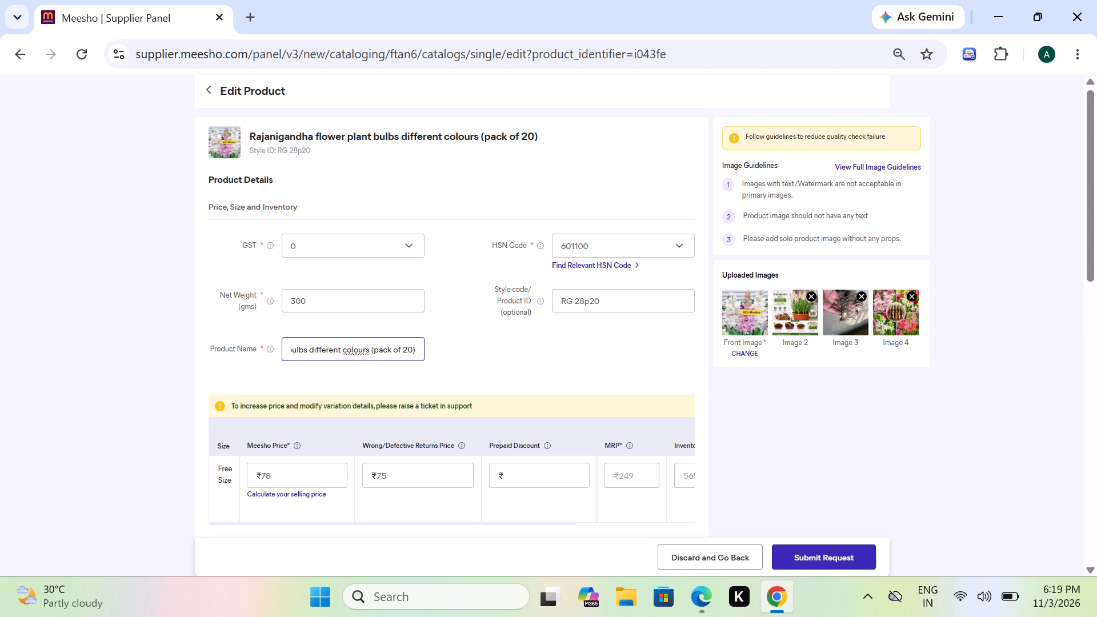
{"action": "key", "text": "shift+plus"}
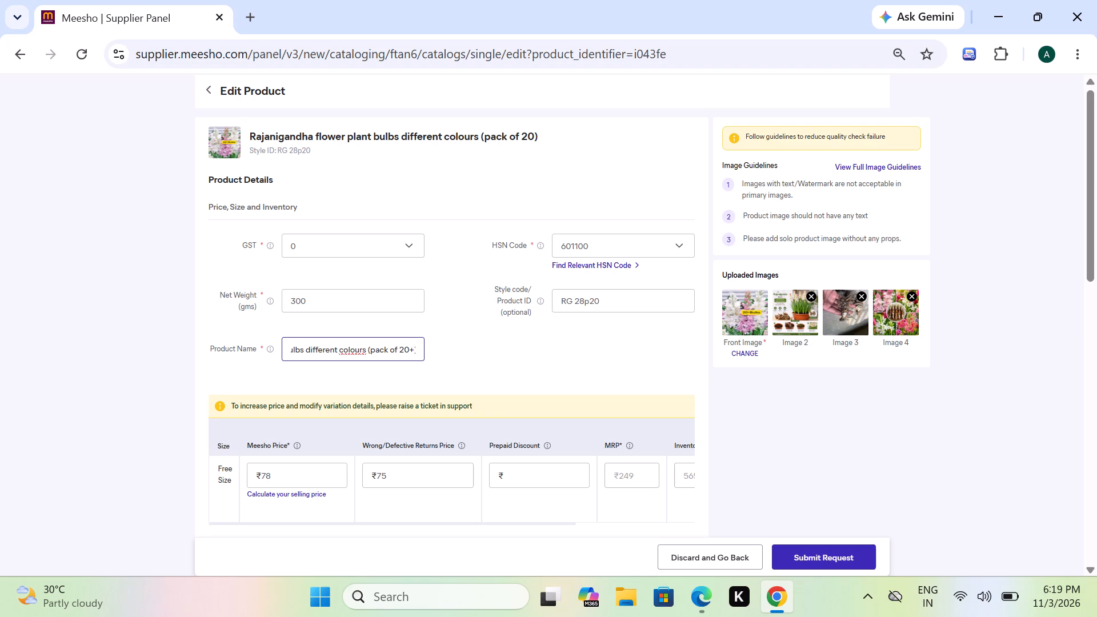
Add "20+ " at the start of the product name, before Rajanigandha flower plant bulbs.
{"action": "key", "text": "Left"}
{"action": "key", "text": "Left"}
{"action": "key", "text": "Left"}
{"action": "key", "text": "Left"}
{"action": "key", "text": "Left"}
{"action": "key", "text": "Left"}
{"action": "key", "text": "Left"}
{"action": "key", "text": "Left"}
{"action": "key", "text": "Left"}
{"action": "key", "text": "Left"}
{"action": "key", "text": "Left"}
{"action": "key", "text": "Left"}
{"action": "key", "text": "Left"}
{"action": "key", "text": "Left"}
{"action": "key", "text": "Left"}
{"action": "key", "text": "Left"}
{"action": "key", "text": "Left"}
{"action": "key", "text": "Left"}
{"action": "key", "text": "Left"}
{"action": "key", "text": "Left"}
{"action": "key", "text": "2"}
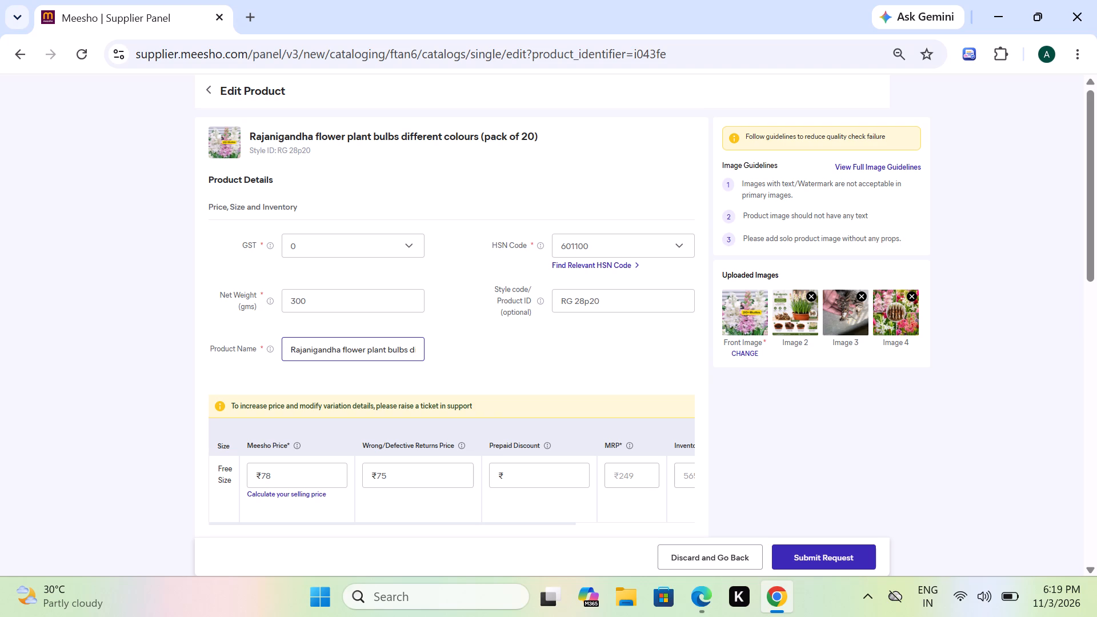
{"action": "key", "text": "0"}
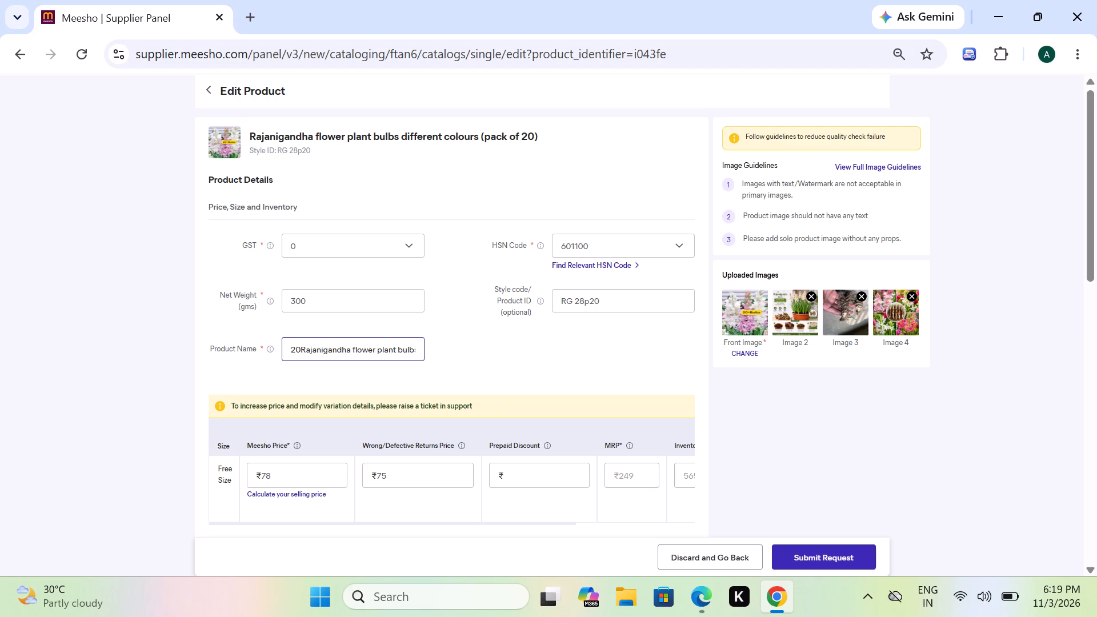
{"action": "key", "text": "shift+plus"}
{"action": "key", "text": "space"}
Check the remaining product details of style RG 28p20 and submit the edit request.
{"action": "scroll", "coordinate": [415, 452], "scroll_direction": "down", "scroll_amount": 1}
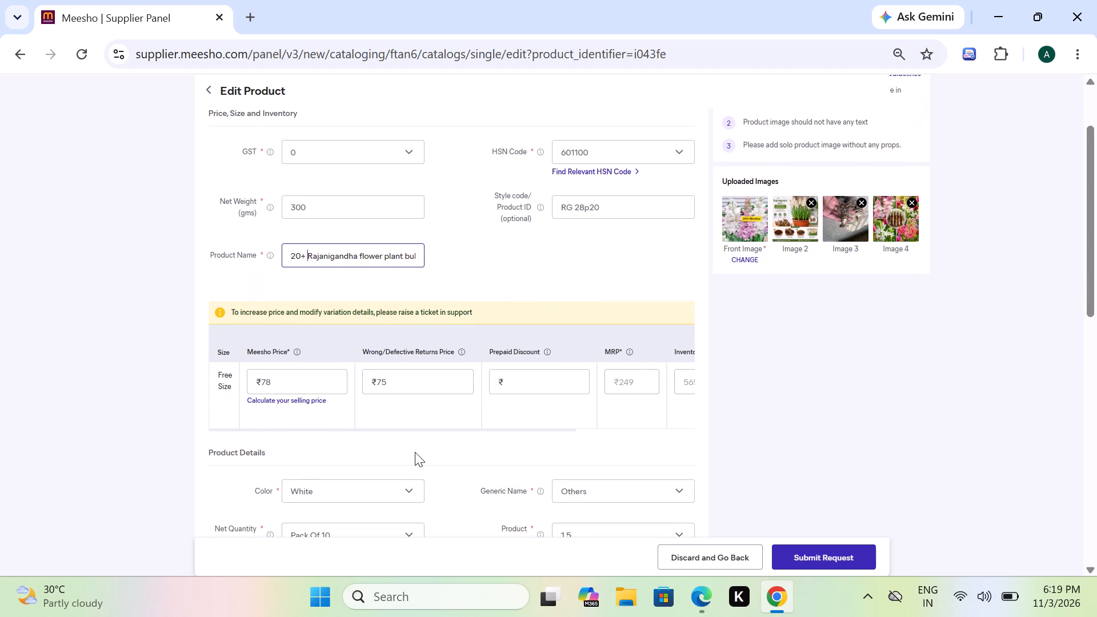
{"action": "scroll", "coordinate": [415, 452], "scroll_direction": "down", "scroll_amount": 1}
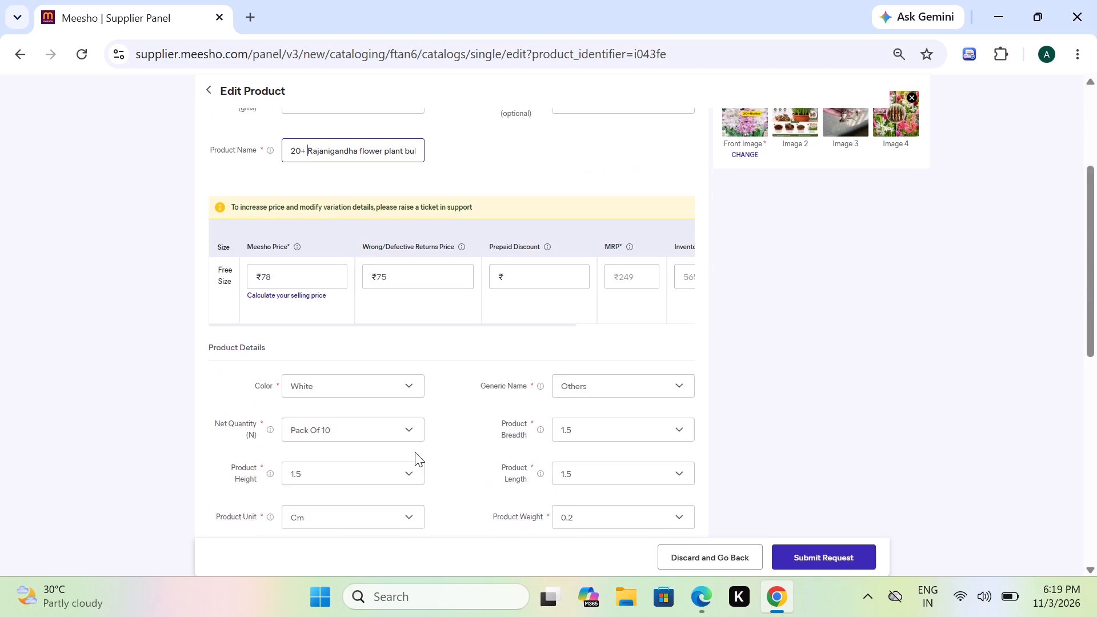
{"action": "scroll", "coordinate": [415, 452], "scroll_direction": "down", "scroll_amount": 1}
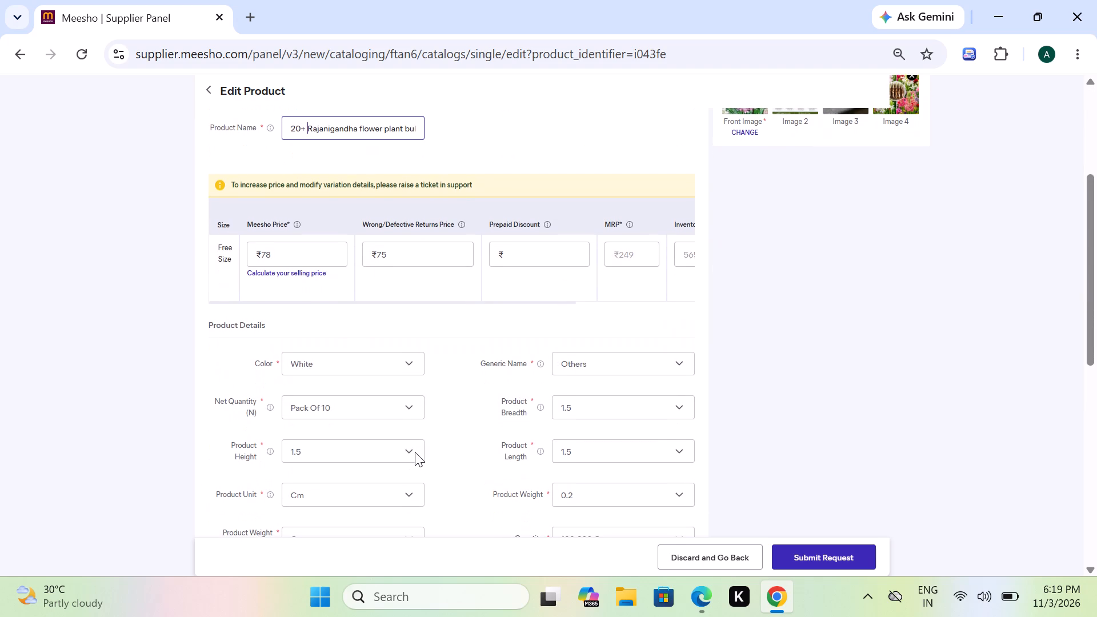
{"action": "scroll", "coordinate": [415, 452], "scroll_direction": "down", "scroll_amount": 5}
{"action": "scroll", "coordinate": [415, 452], "scroll_direction": "up", "scroll_amount": 1}
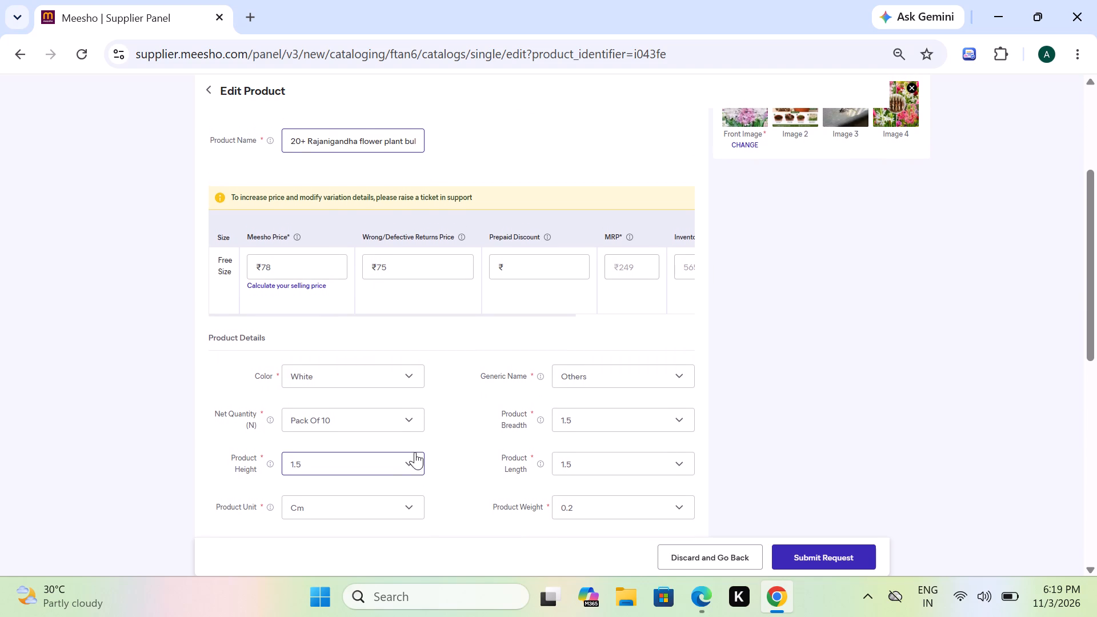
{"action": "scroll", "coordinate": [415, 452], "scroll_direction": "up", "scroll_amount": 1}
{"action": "left_click", "coordinate": [813, 559]}
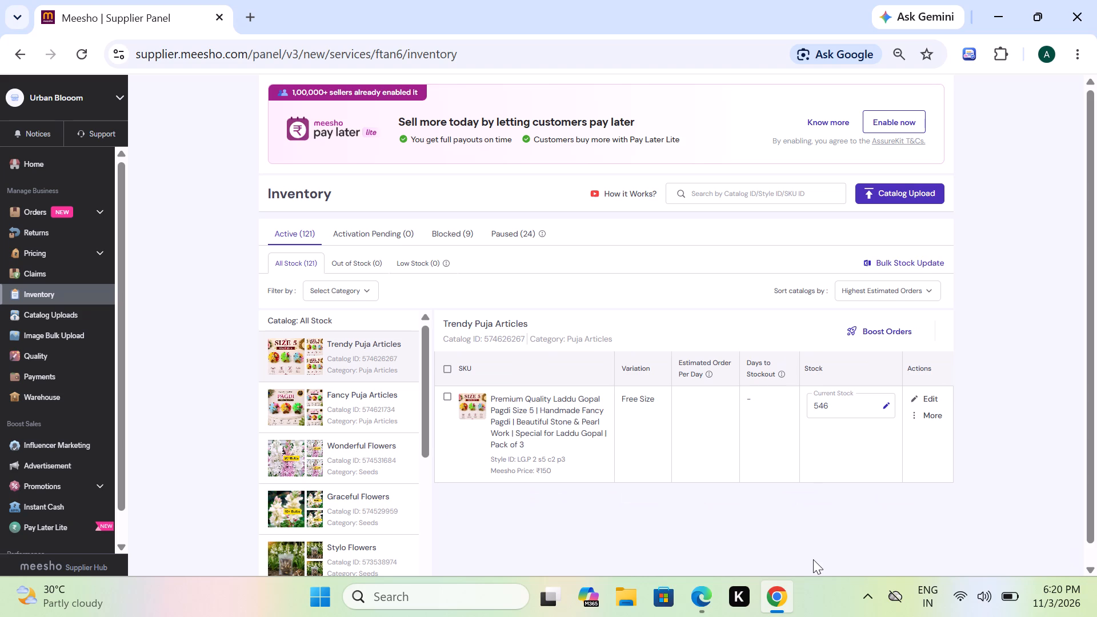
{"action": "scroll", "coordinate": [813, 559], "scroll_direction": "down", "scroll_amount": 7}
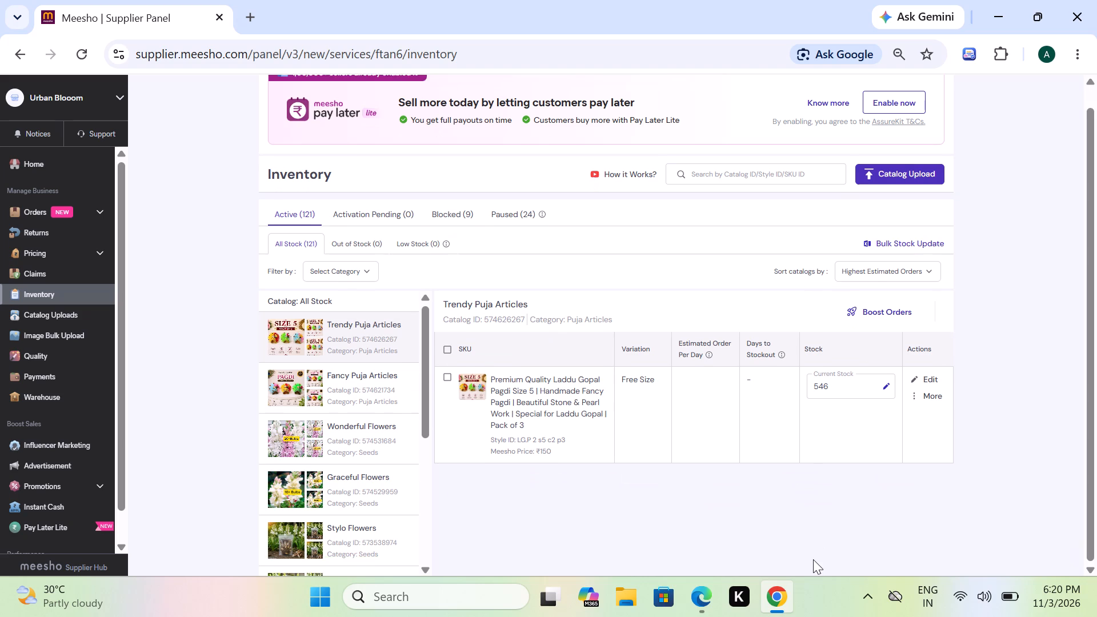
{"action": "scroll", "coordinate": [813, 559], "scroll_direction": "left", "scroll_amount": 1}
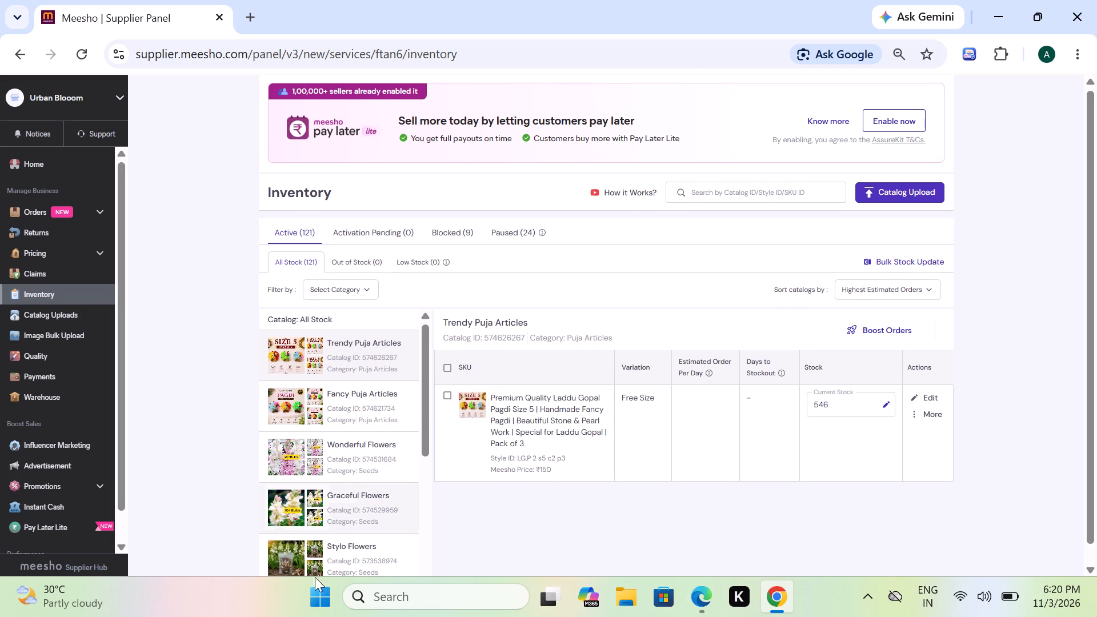
Shut down the computer from Windows.
{"action": "left_click", "coordinate": [315, 592]}
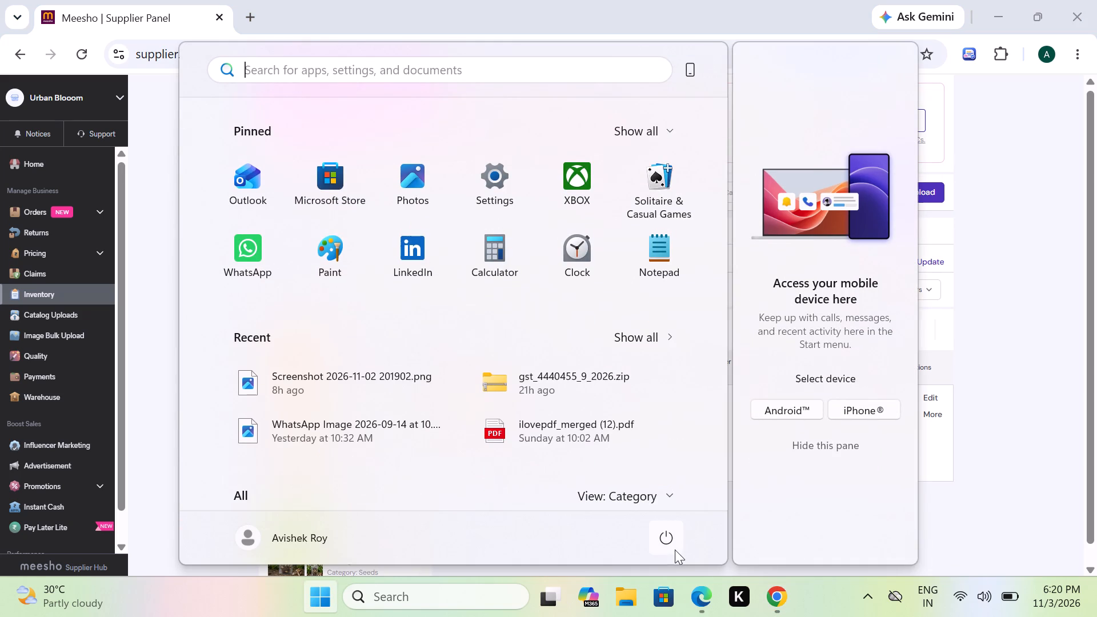
{"action": "left_click", "coordinate": [673, 546]}
{"action": "left_click", "coordinate": [660, 472]}
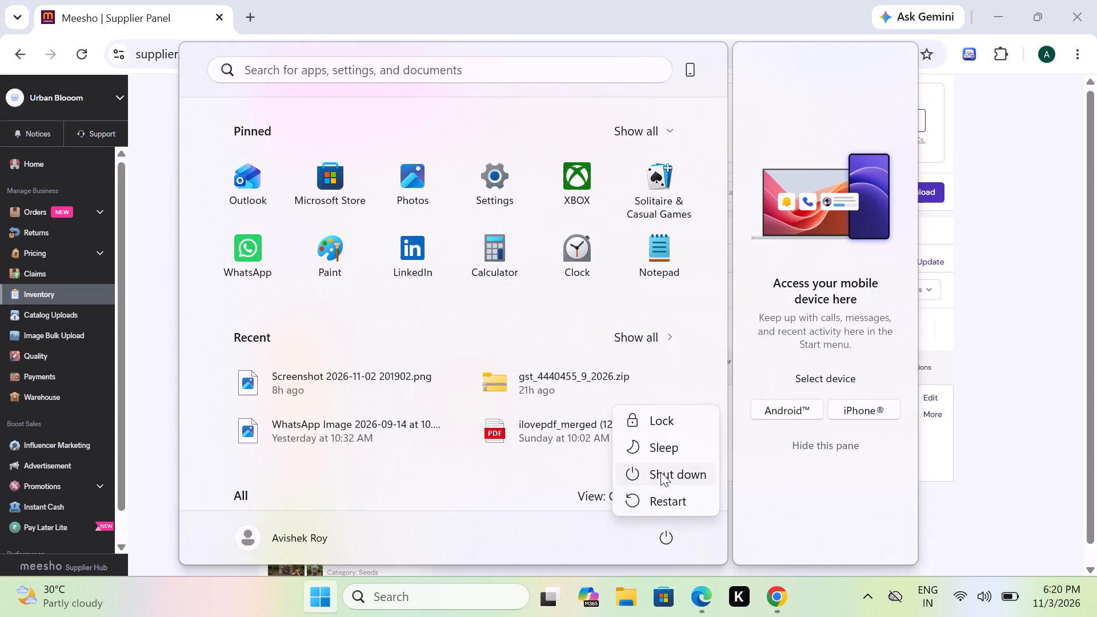